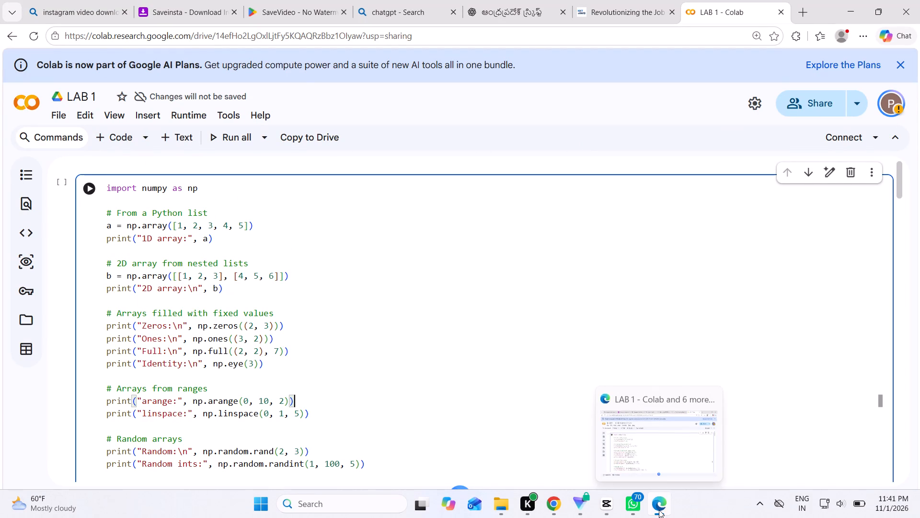
Open the Data science lab 1 Word document from the Downloads folder and enable editing.
click(494, 504)
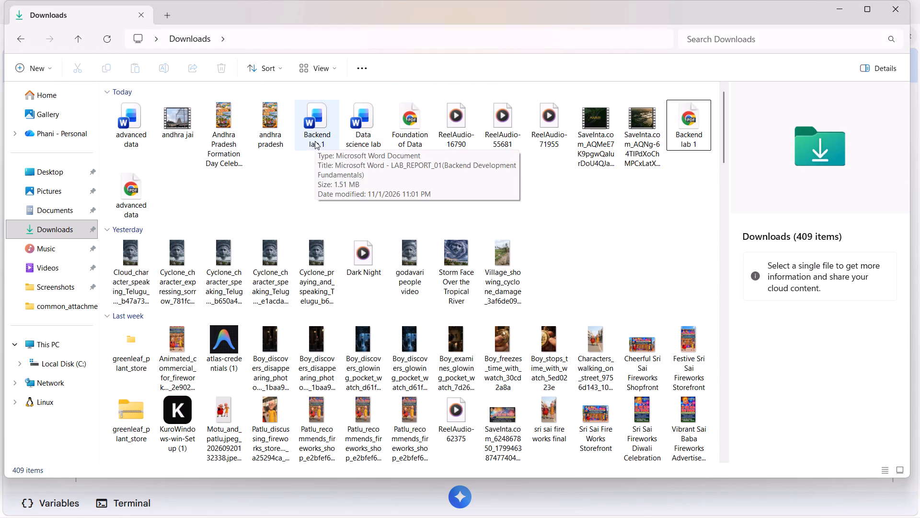
double_click(356, 140)
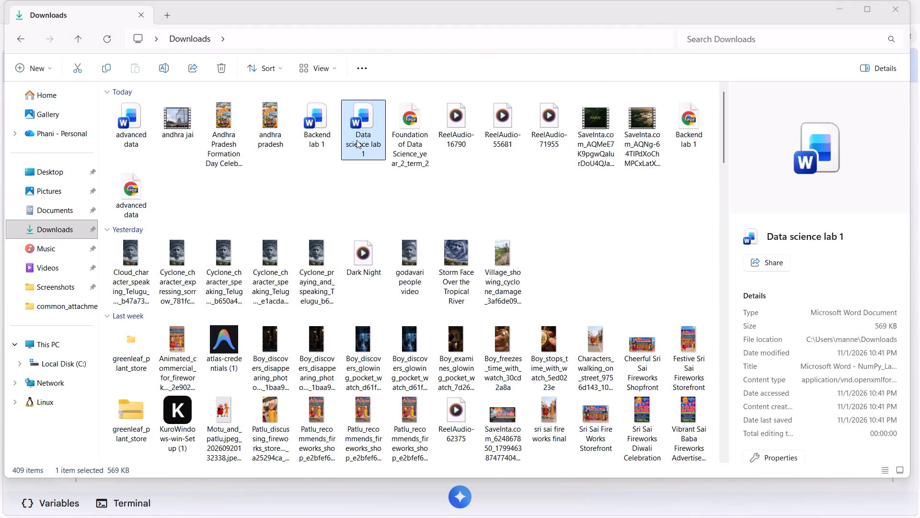
double_click(356, 140)
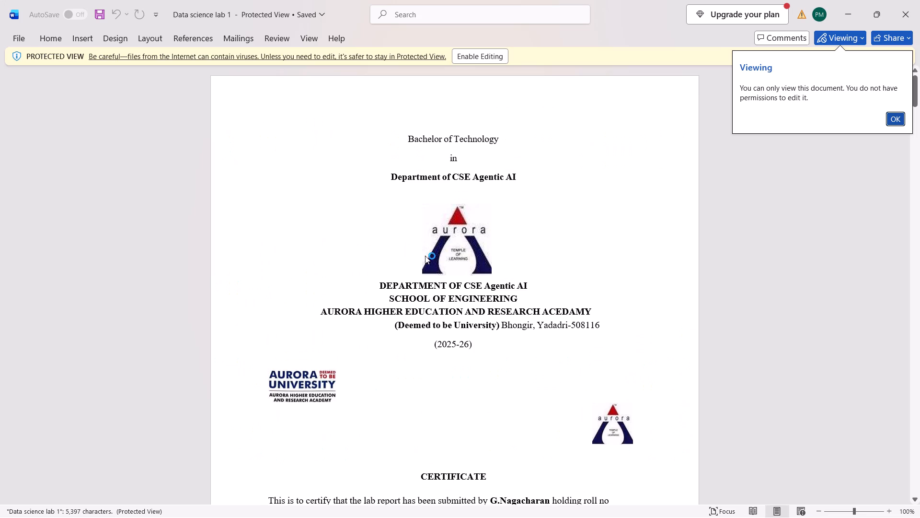
click(473, 56)
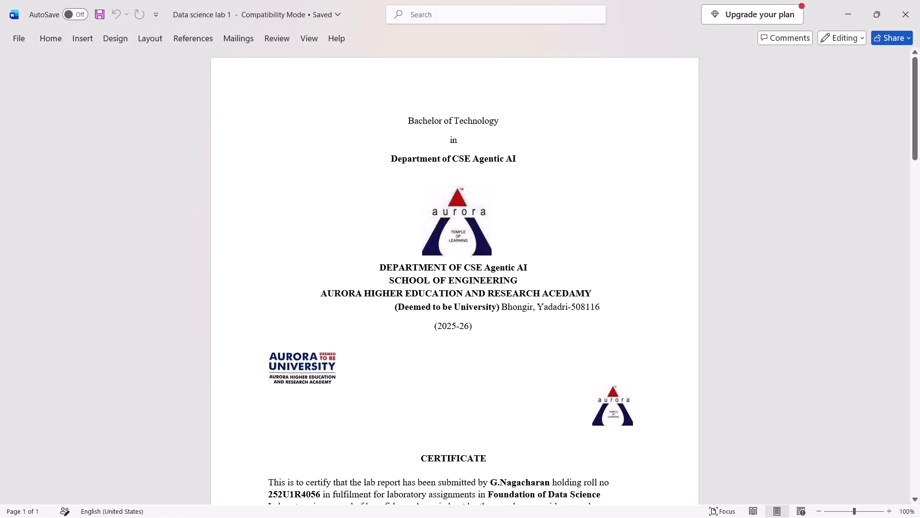
Replace the submitting student's name in the certificate paragraph with the new student's name, keeping a space after it.
scroll(471, 158, down, 1)
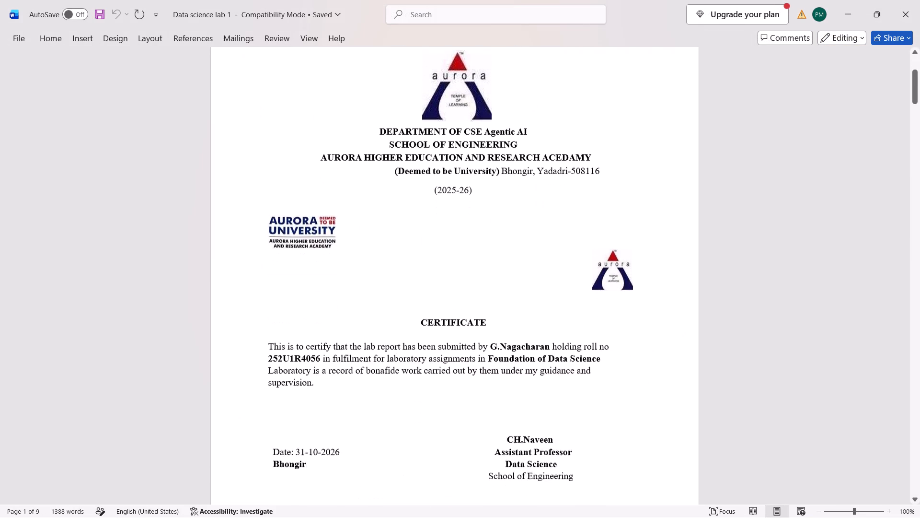
scroll(471, 158, down, 2)
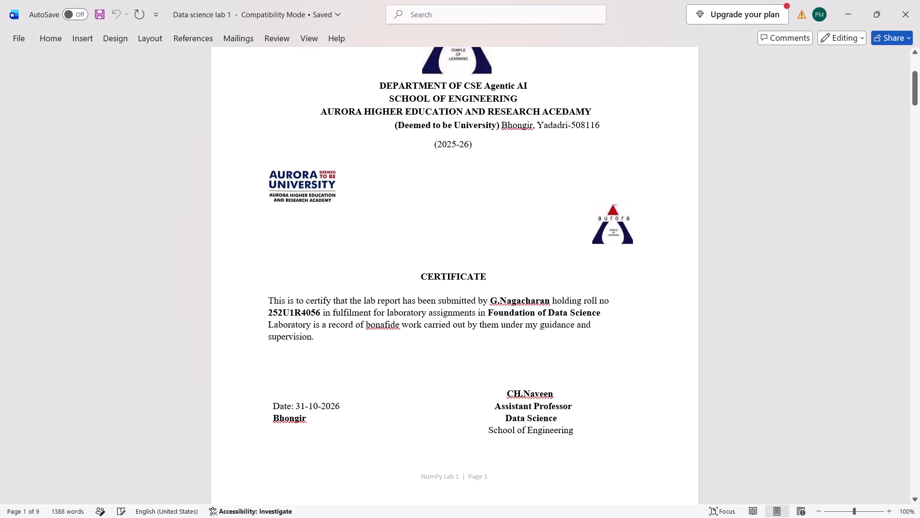
drag(550, 301, 492, 300)
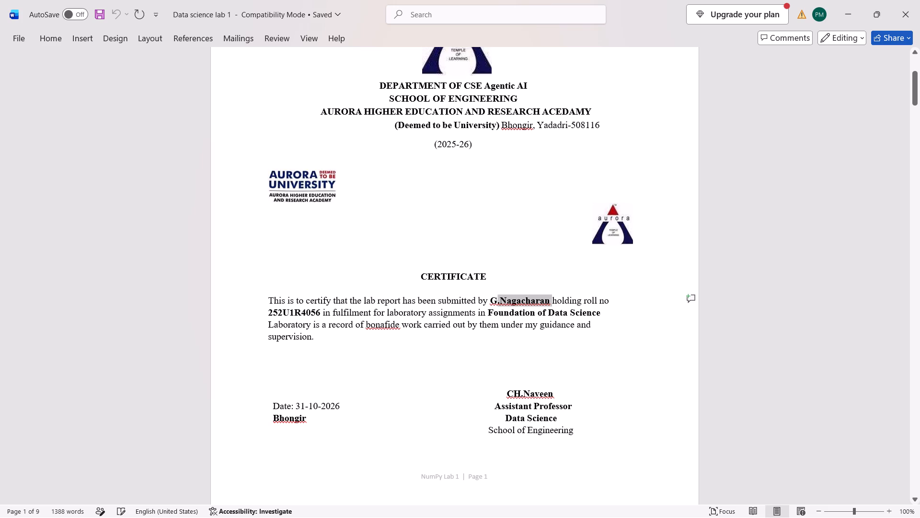
drag(492, 300, 490, 300)
key(BackSpace)
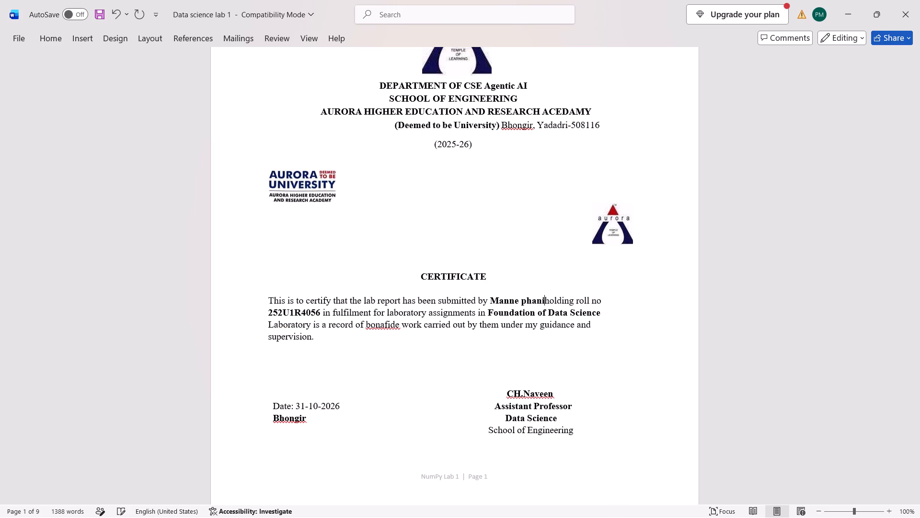
key(space)
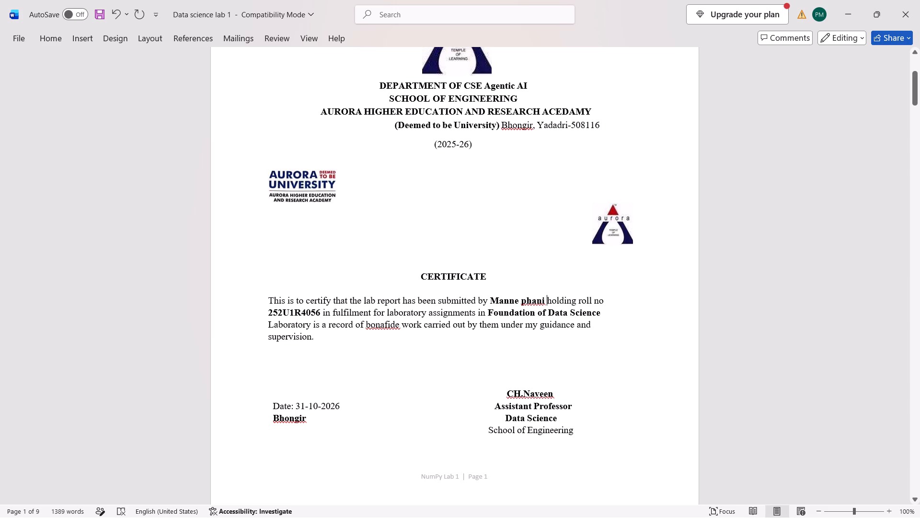
Replace the last two digits of the roll number in the certificate with the new student's digits.
click(317, 310)
click(318, 313)
key(BackSpace)
key(BackSpace)
text(97)
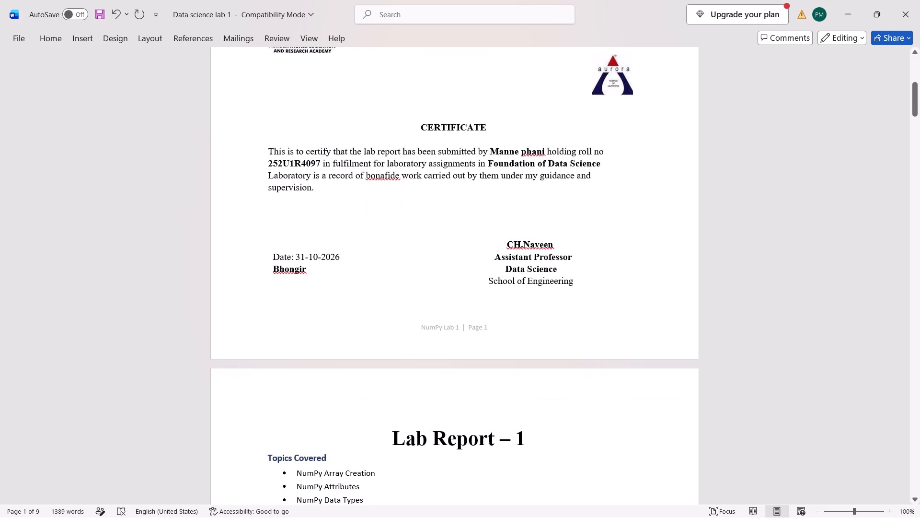
Review the lab report's code, output screenshots and explanations from NumPy Array Creation through Slicing.
scroll(440, 321, left, 3)
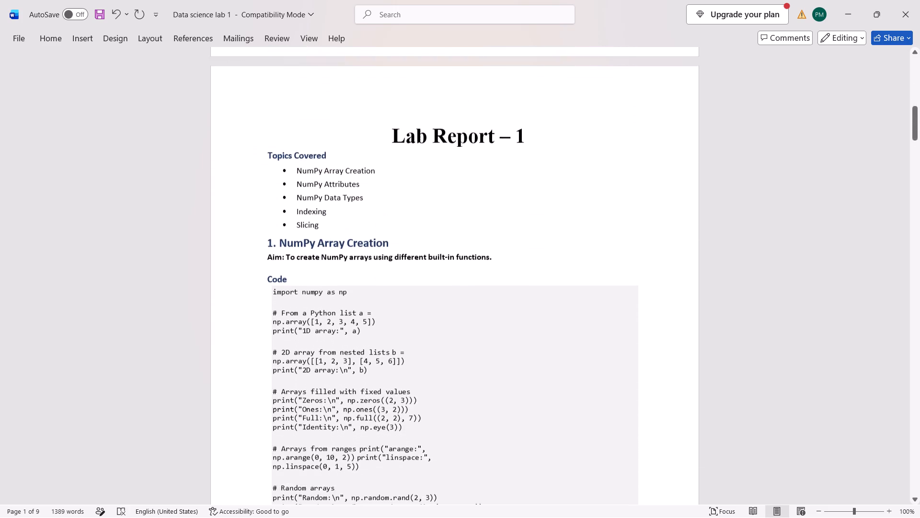
scroll(440, 321, left, 2)
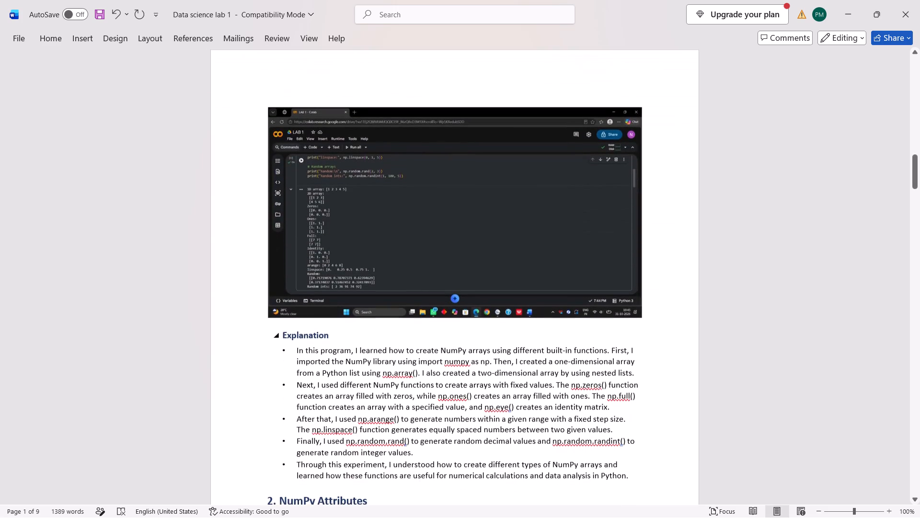
scroll(440, 321, down, 2)
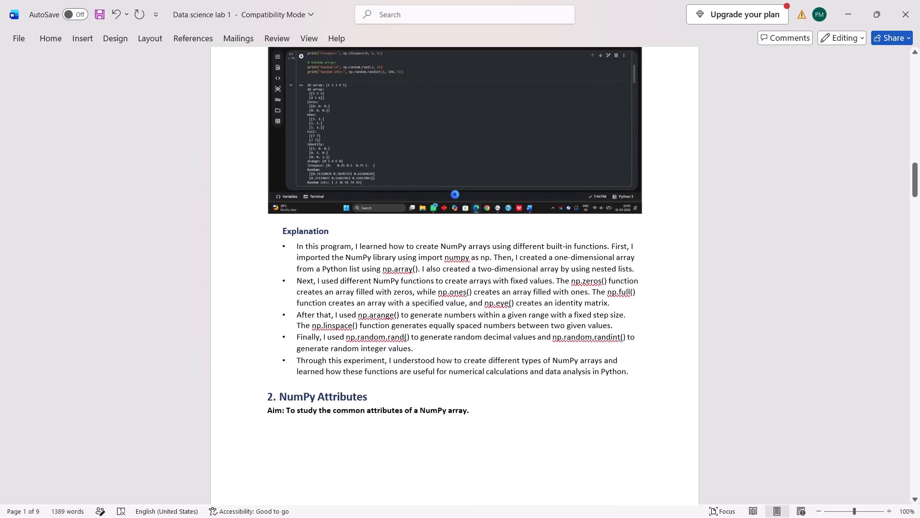
scroll(408, 326, down, 1)
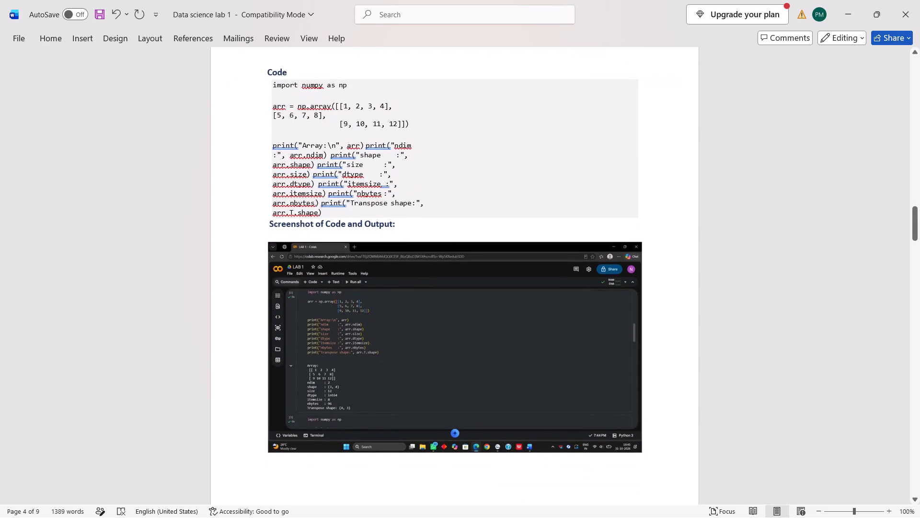
scroll(408, 326, down, 2)
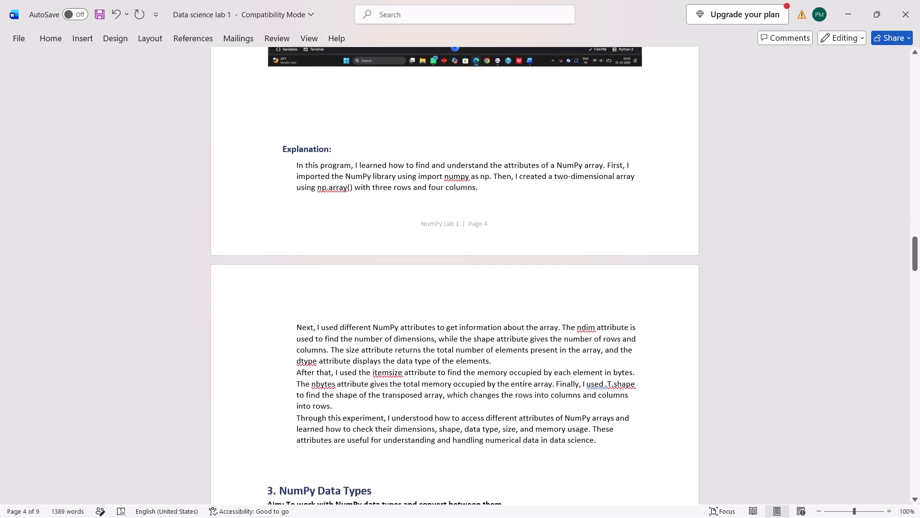
scroll(408, 326, left, 2)
scroll(408, 409, down, 1)
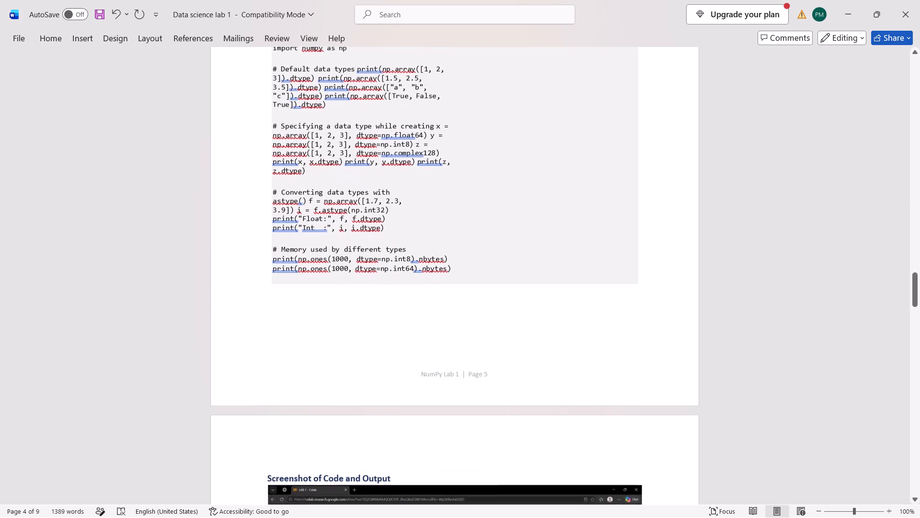
scroll(408, 409, down, 3)
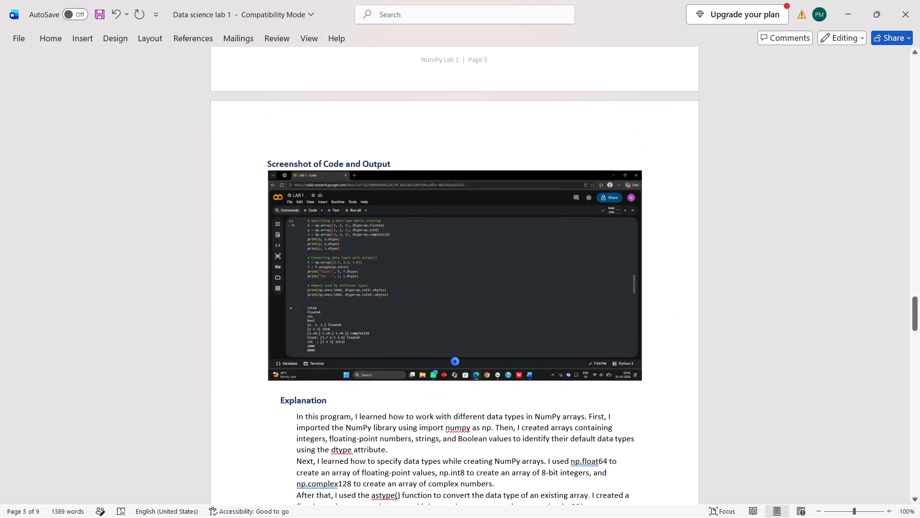
scroll(408, 409, down, 1)
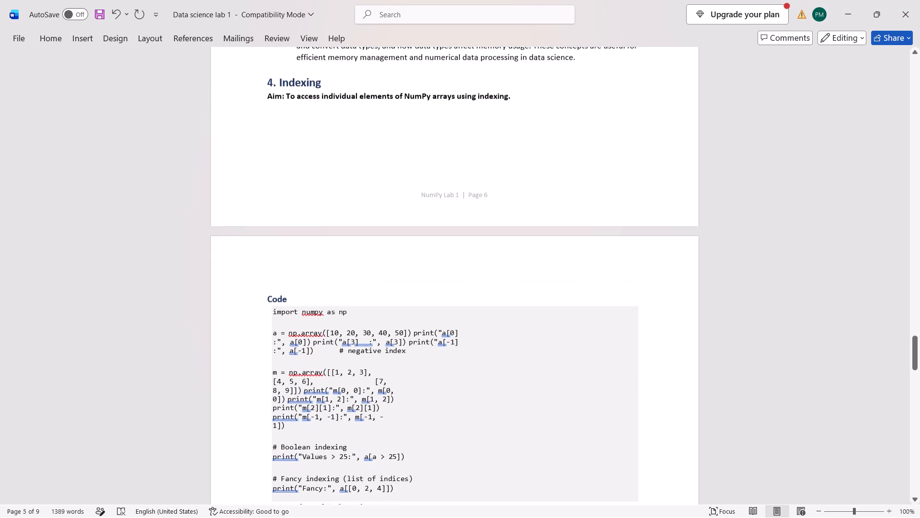
scroll(408, 409, down, 2)
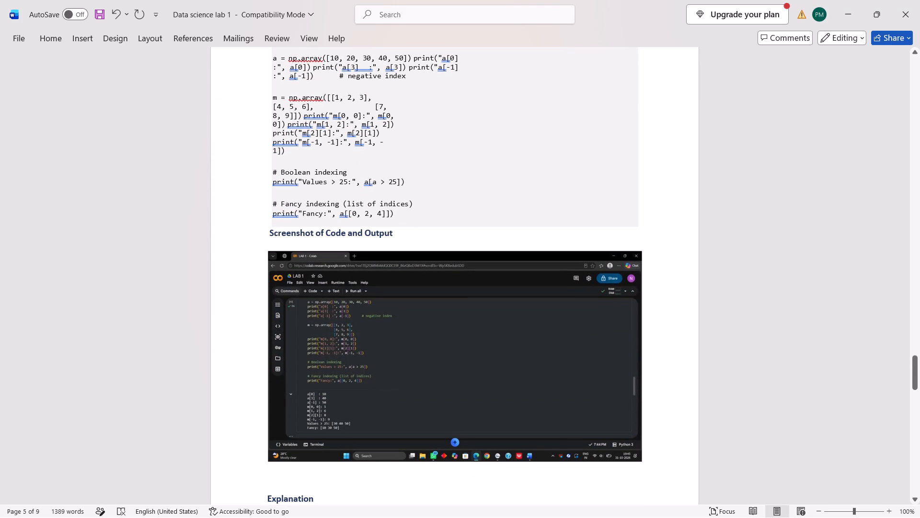
scroll(375, 442, down, 3)
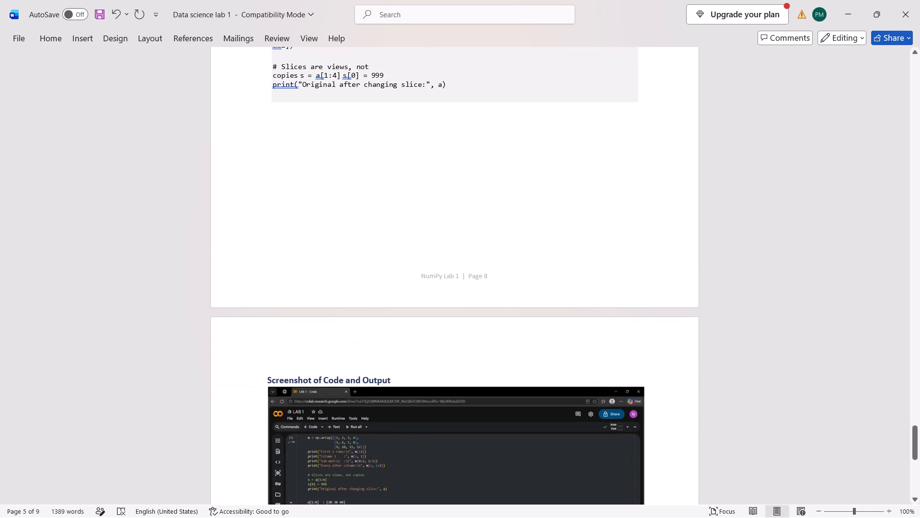
scroll(375, 442, down, 3)
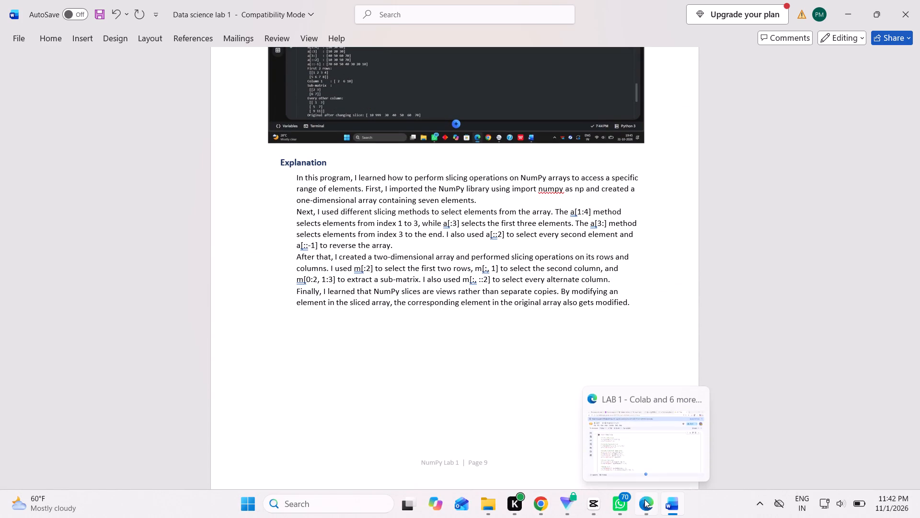
Switch to the LAB 1 Colab notebook in Edge and review its code cells and outputs, returning to the first cell's output.
click(627, 443)
scroll(366, 388, down, 1)
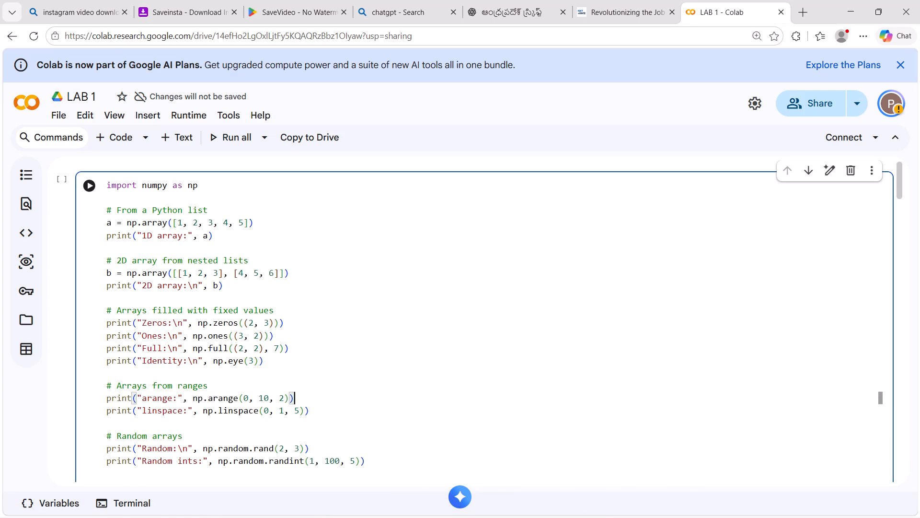
scroll(366, 388, down, 5)
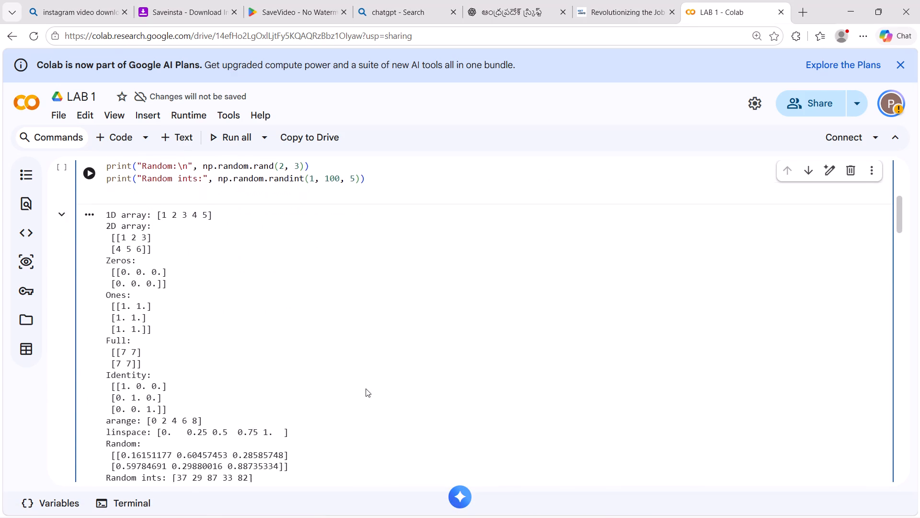
scroll(366, 388, down, 7)
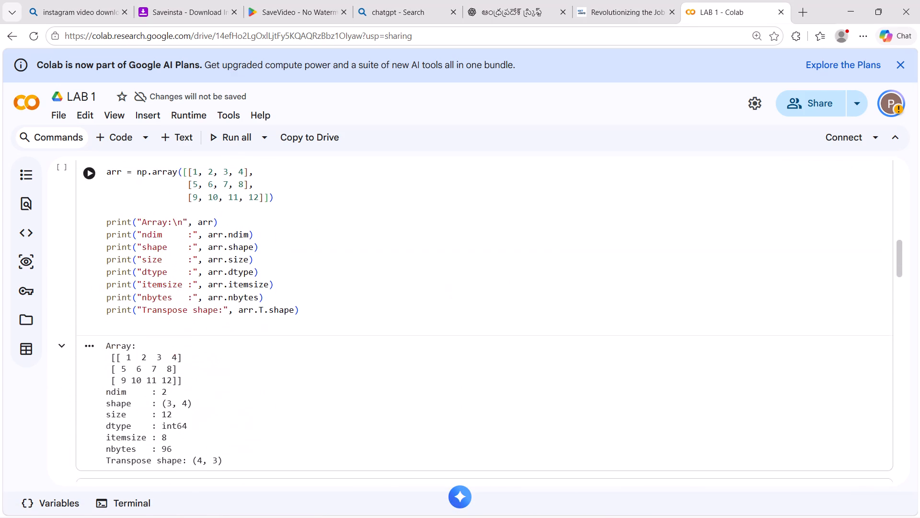
scroll(366, 388, down, 5)
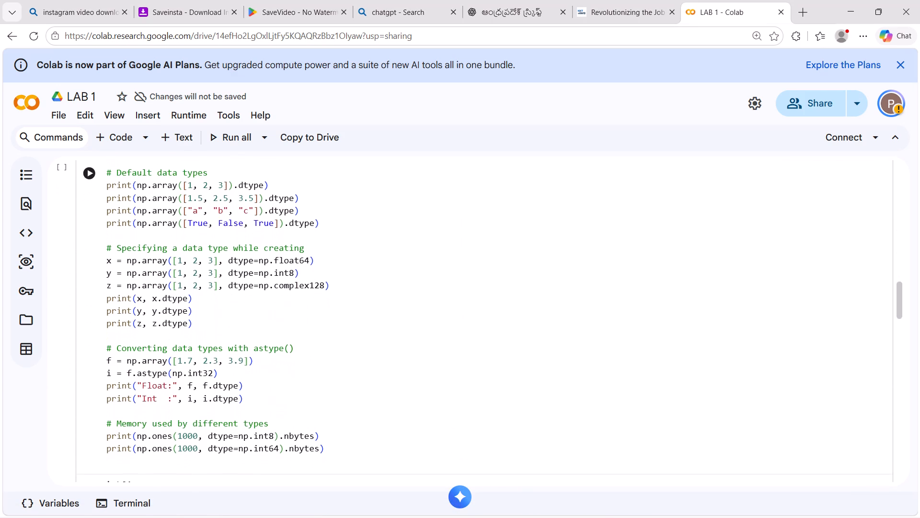
scroll(366, 388, down, 10)
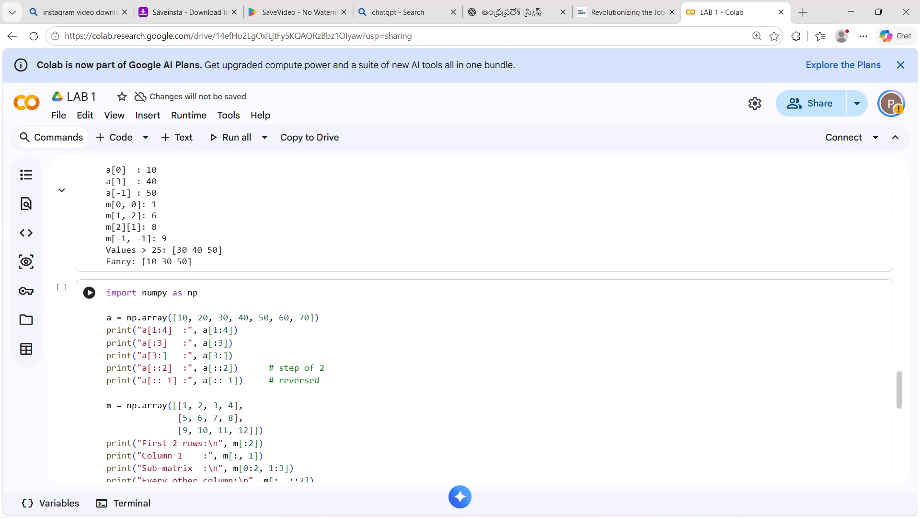
scroll(366, 388, down, 6)
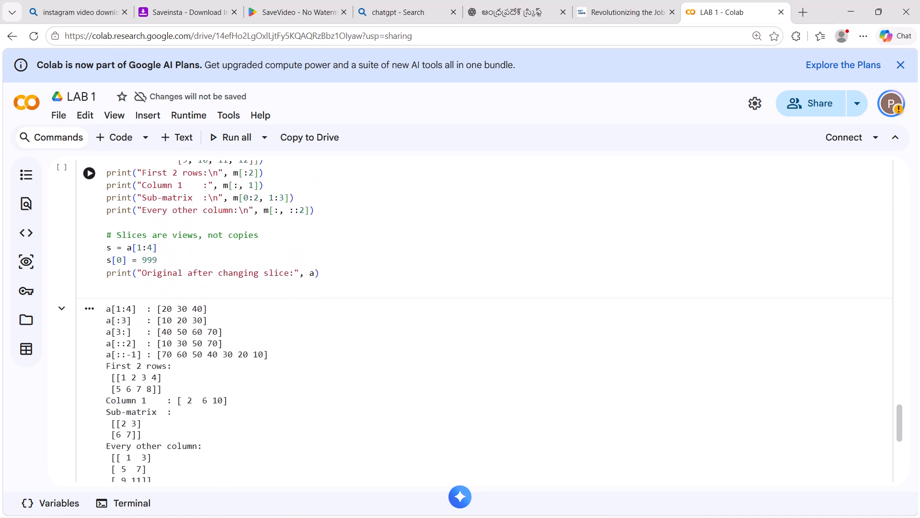
scroll(366, 388, down, 2)
scroll(366, 388, up, 15)
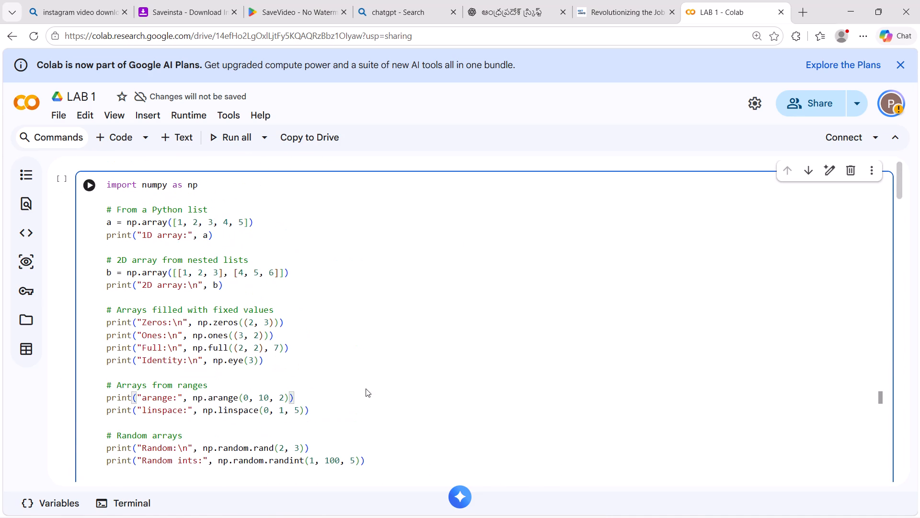
scroll(366, 388, down, 4)
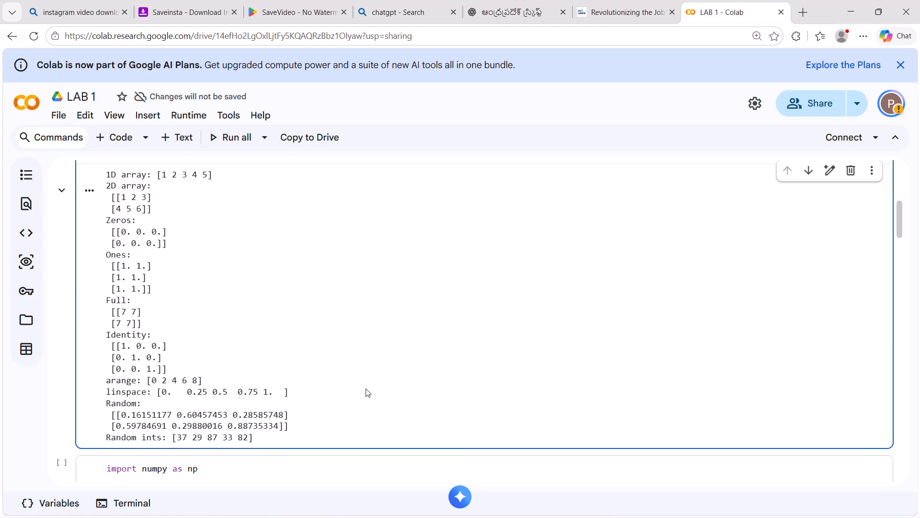
scroll(366, 388, down, 1)
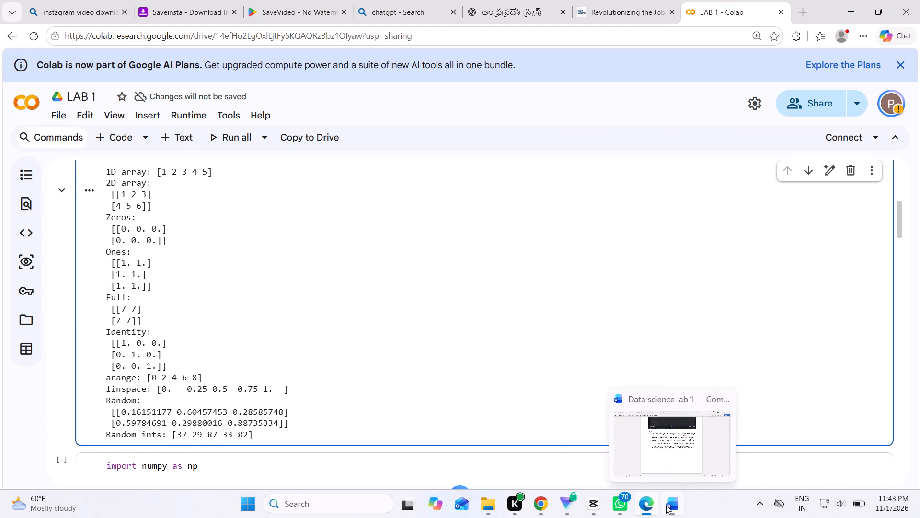
Switch back to the Word report and view the code and output screenshot for NumPy Array Creation.
click(652, 457)
scroll(408, 302, up, 7)
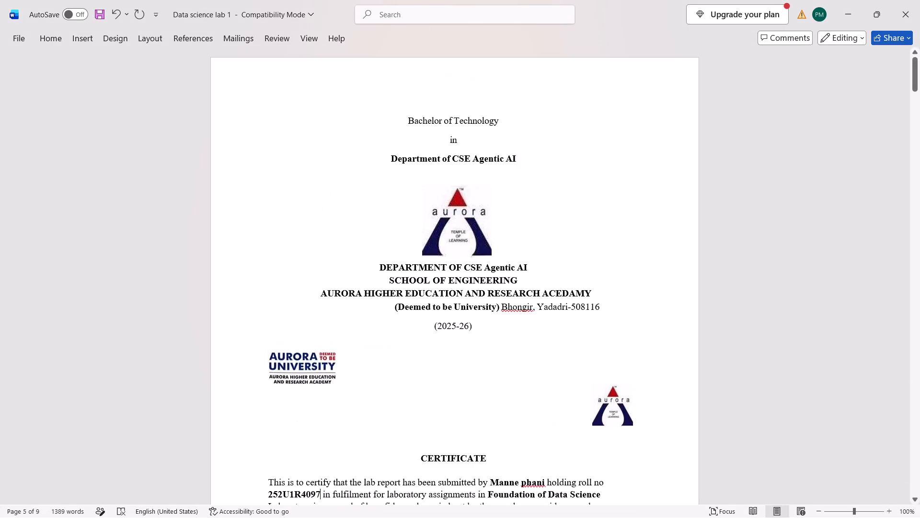
scroll(408, 302, left, 1)
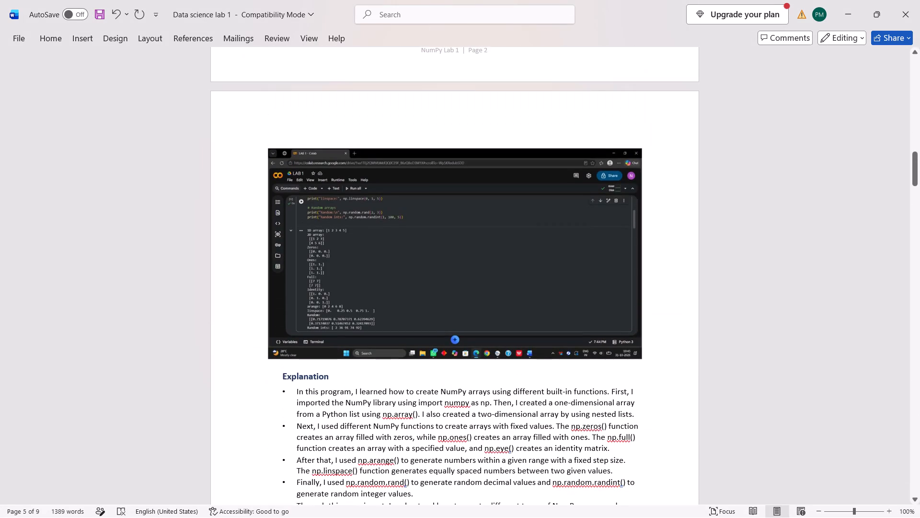
scroll(408, 302, left, 1)
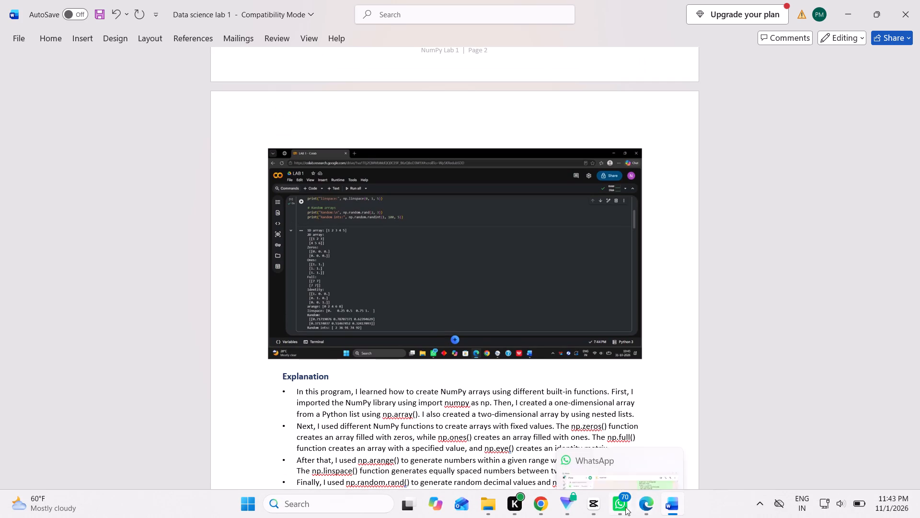
Switch to the LAB 1 Colab notebook in Edge and copy a screen snip of the array creation cell's output.
click(607, 429)
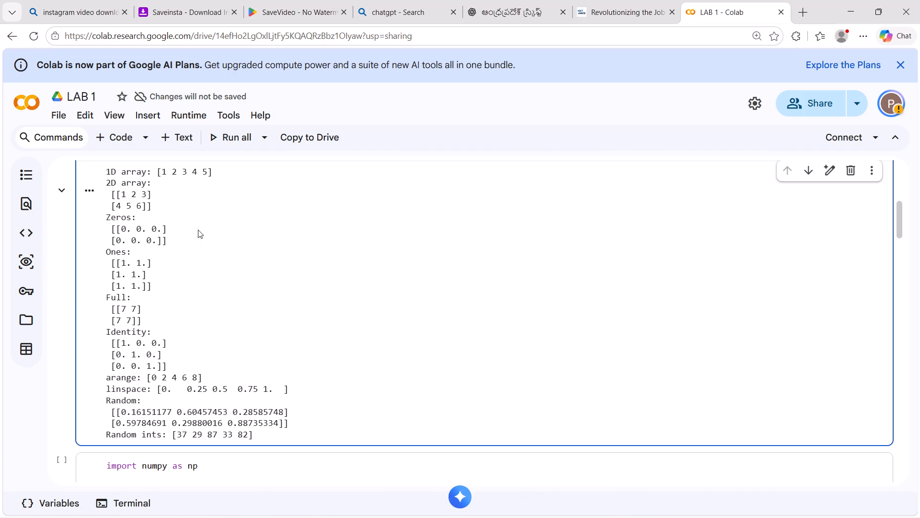
key(Print)
click(1, 43)
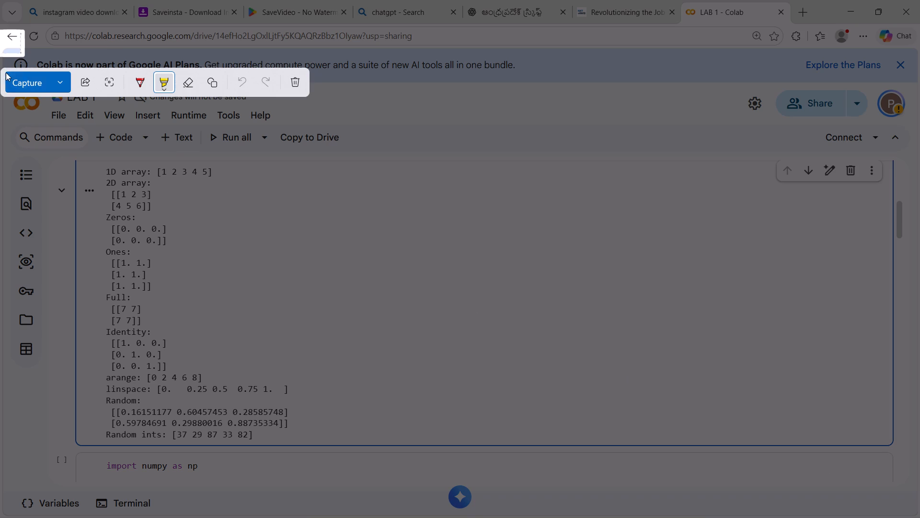
key(Escape)
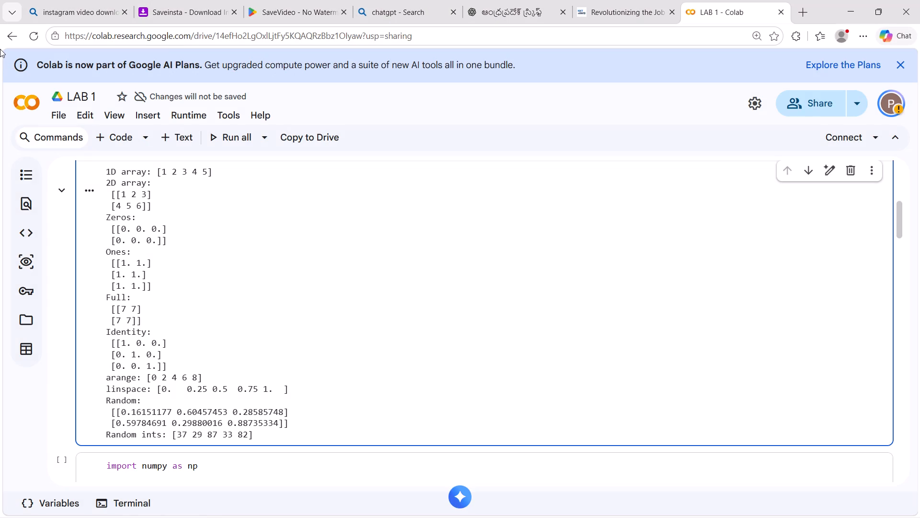
key(Print)
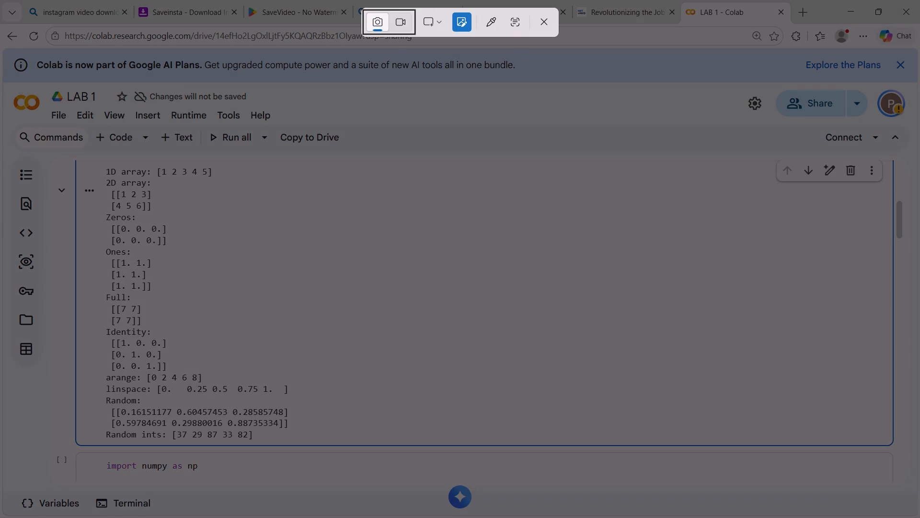
drag(0, 43, 919, 511)
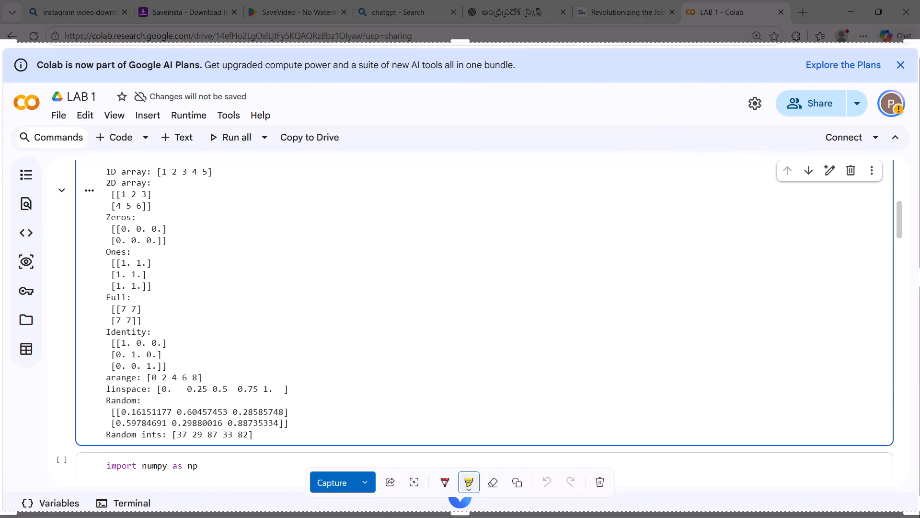
key(ctrl+c)
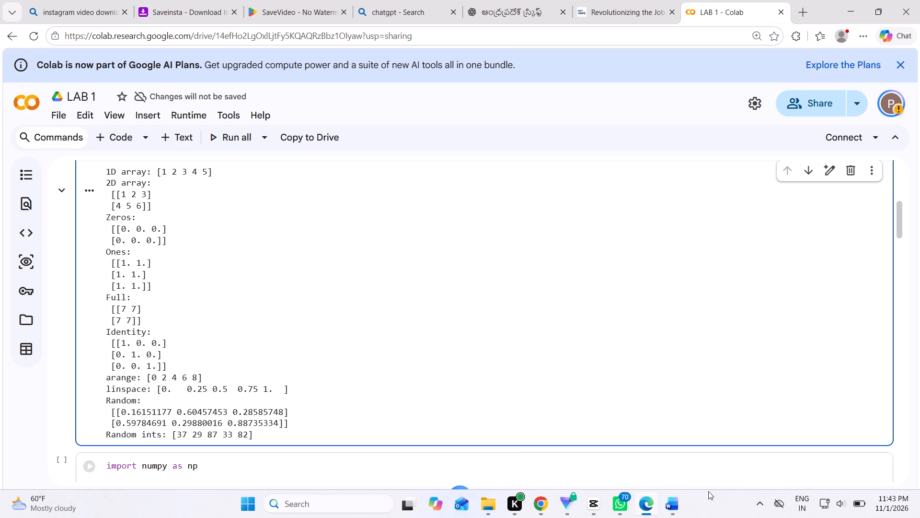
Back in the Word report, replace the old NumPy Array Creation output screenshot with the copied snip.
click(678, 513)
click(435, 291)
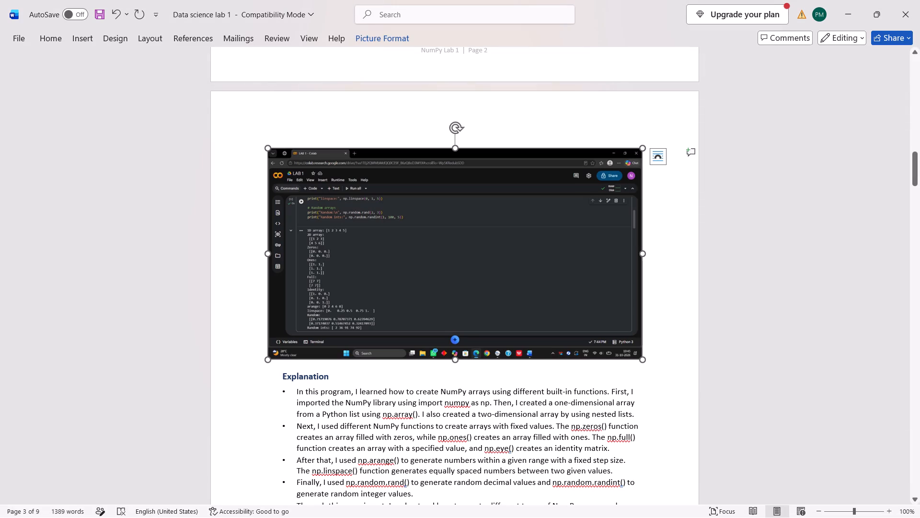
key(Delete)
key(ctrl+v)
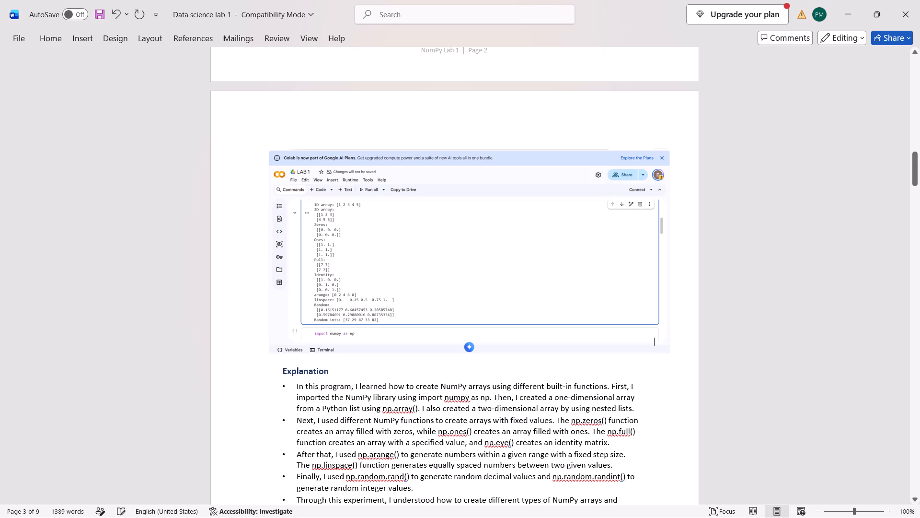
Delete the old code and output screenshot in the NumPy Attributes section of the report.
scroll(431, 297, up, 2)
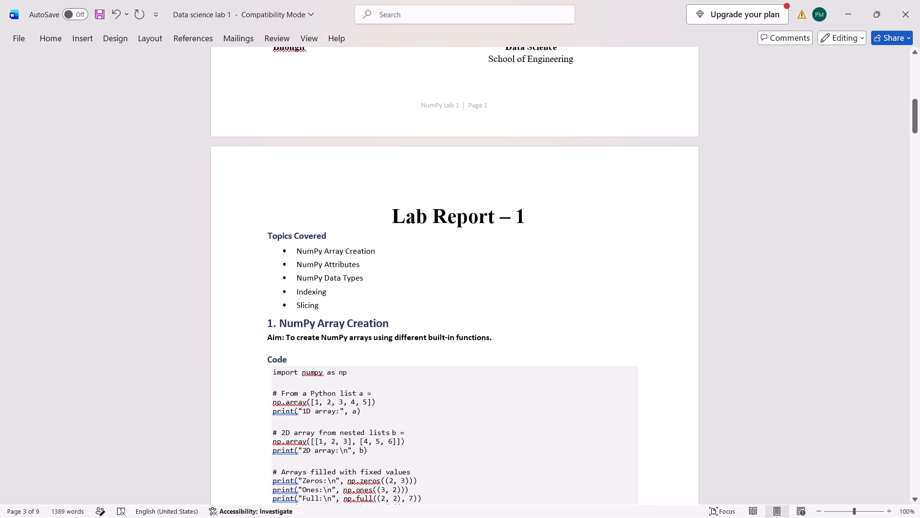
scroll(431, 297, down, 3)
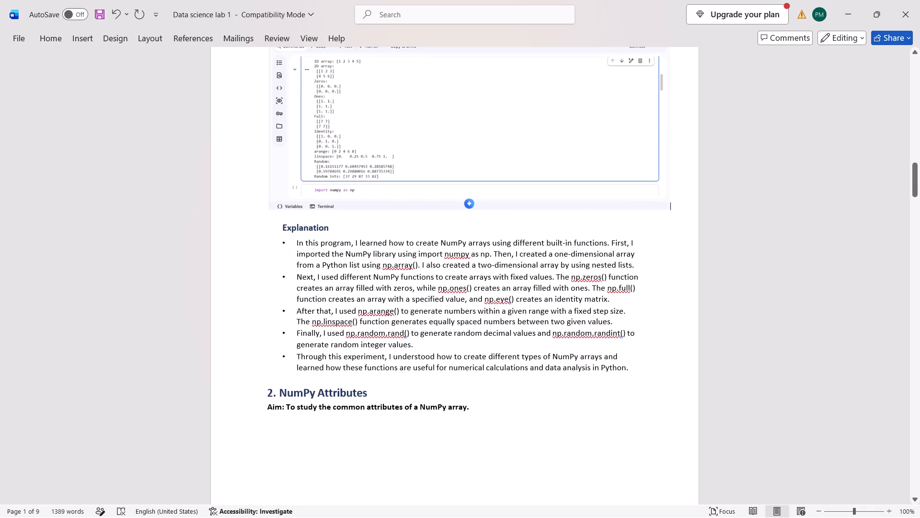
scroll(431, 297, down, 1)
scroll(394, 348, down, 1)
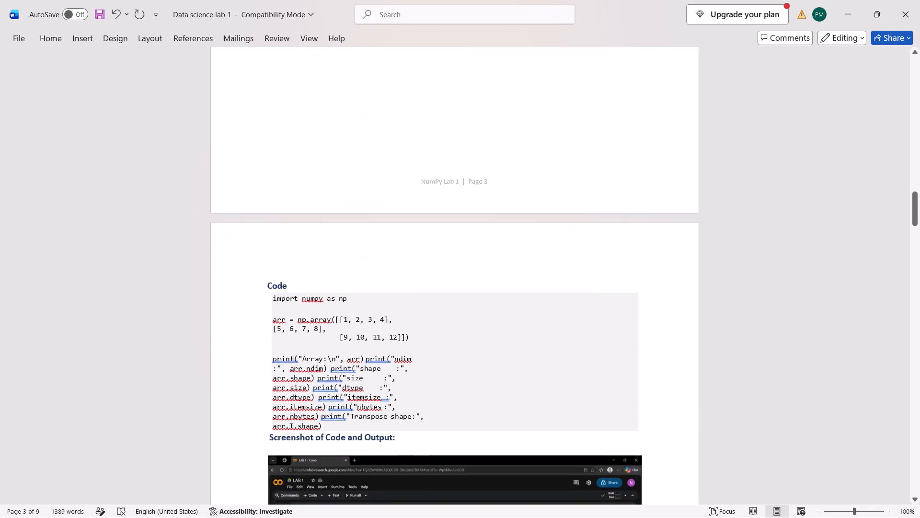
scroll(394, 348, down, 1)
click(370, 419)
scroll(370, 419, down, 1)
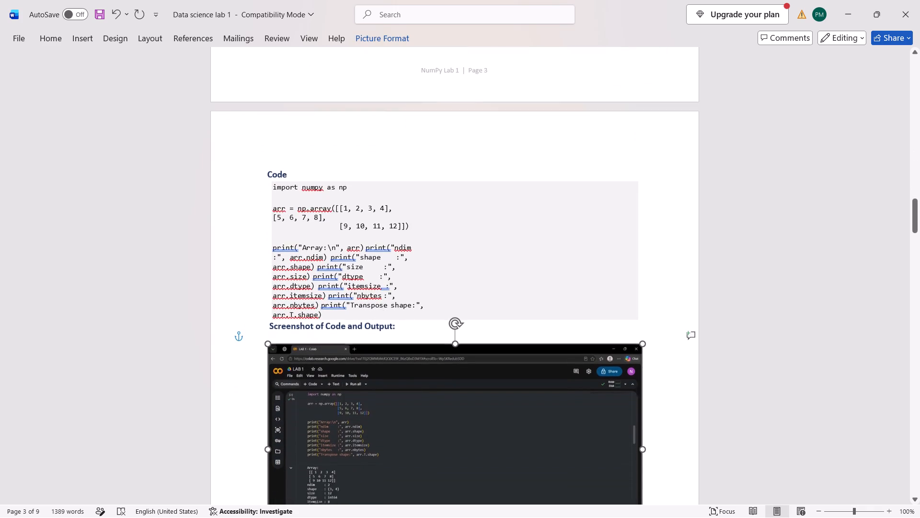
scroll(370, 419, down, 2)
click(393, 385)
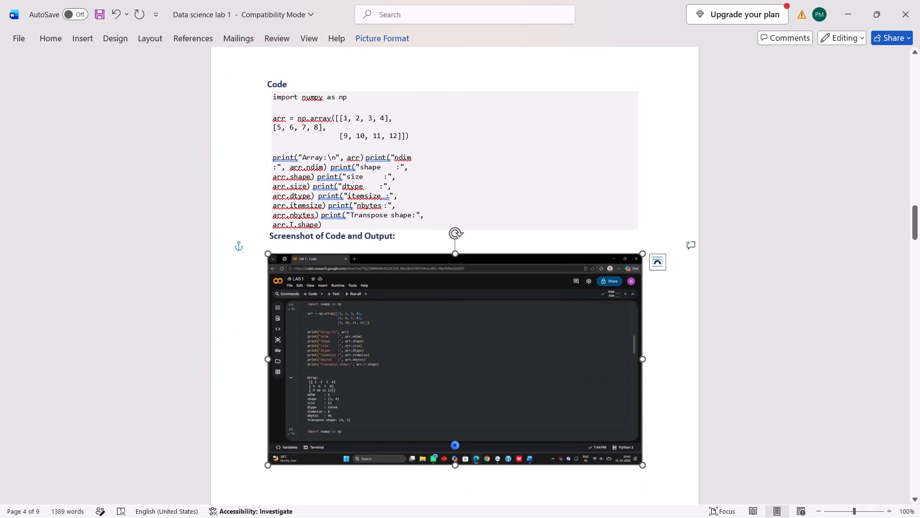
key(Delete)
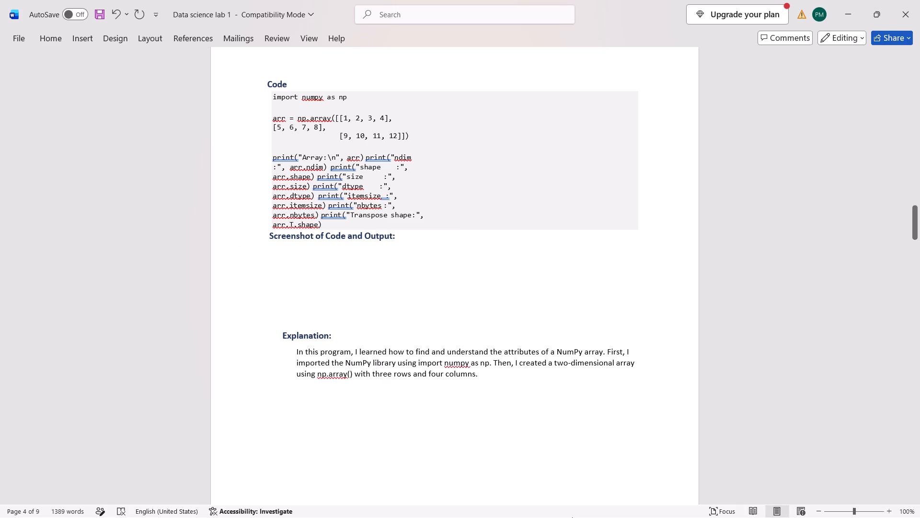
Switch to the Colab notebook and copy a screen snip showing the array attributes cell's code and output.
click(616, 435)
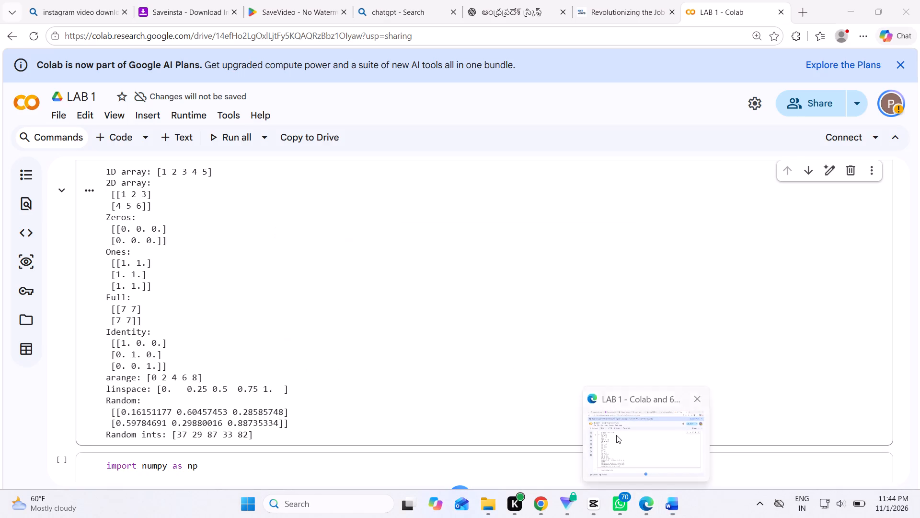
scroll(346, 417, left, 5)
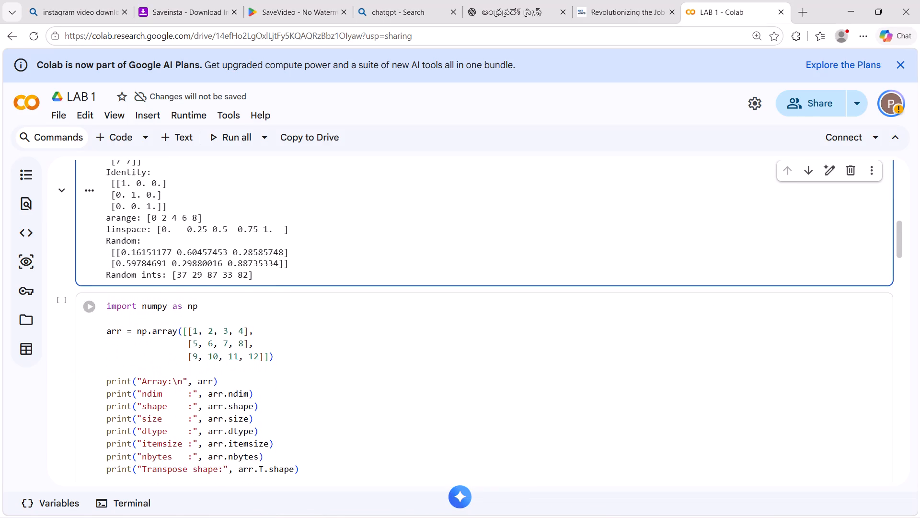
scroll(346, 417, left, 7)
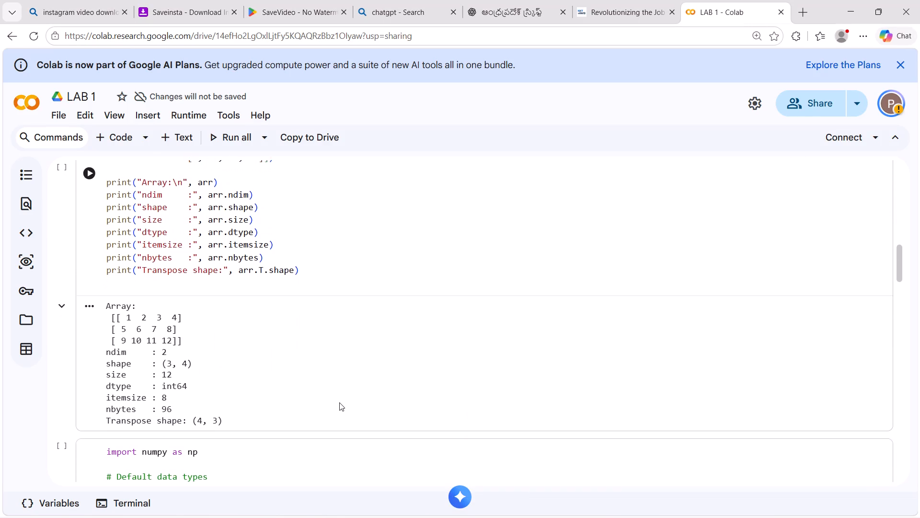
scroll(339, 402, left, 1)
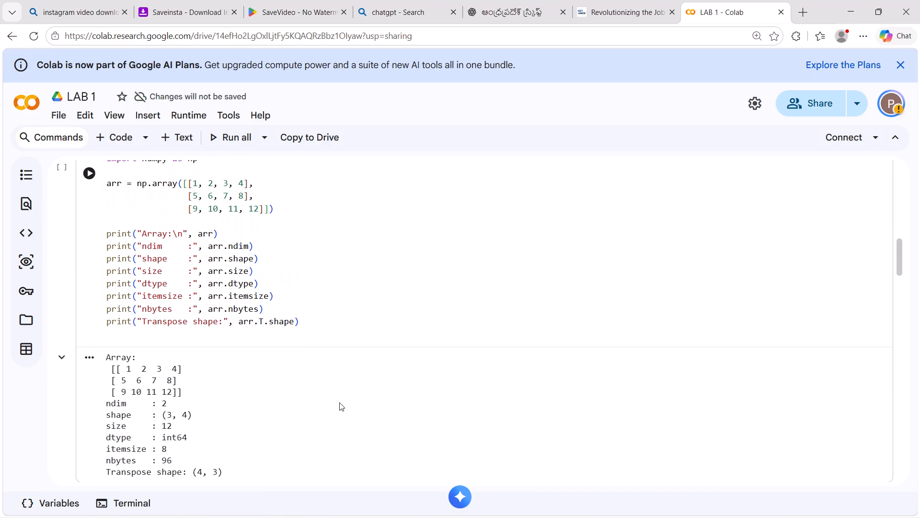
key(Print)
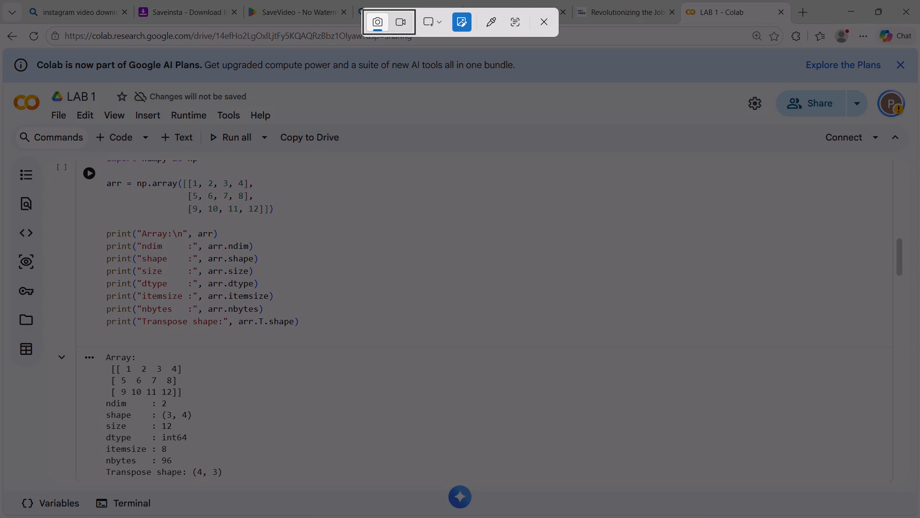
drag(2, 84, 919, 514)
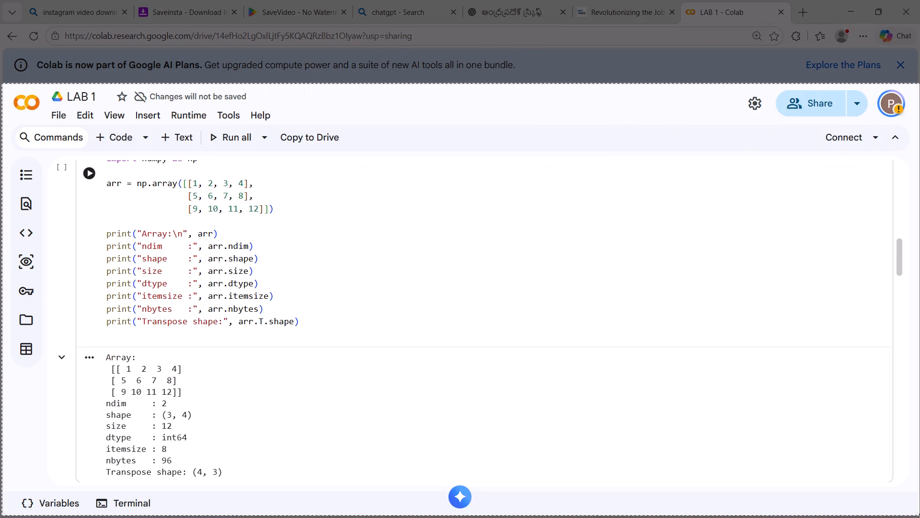
drag(919, 514, 919, 517)
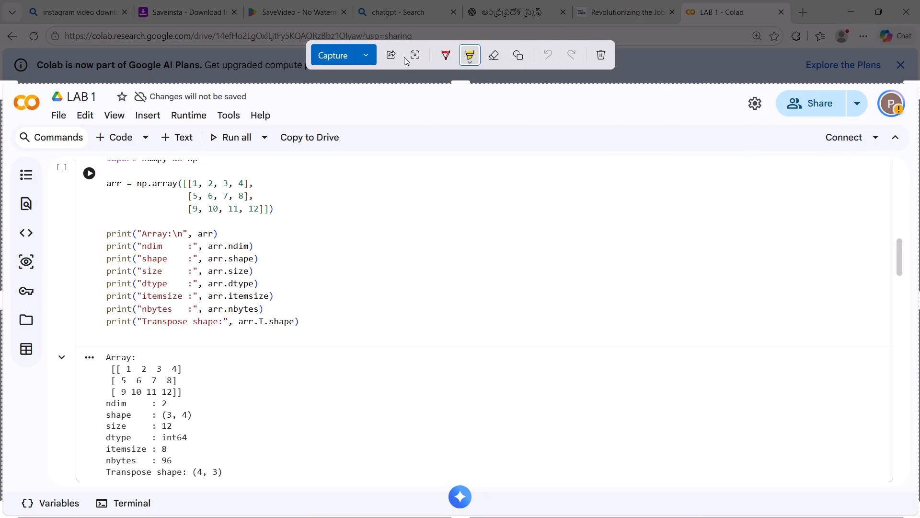
key(ctrl+c)
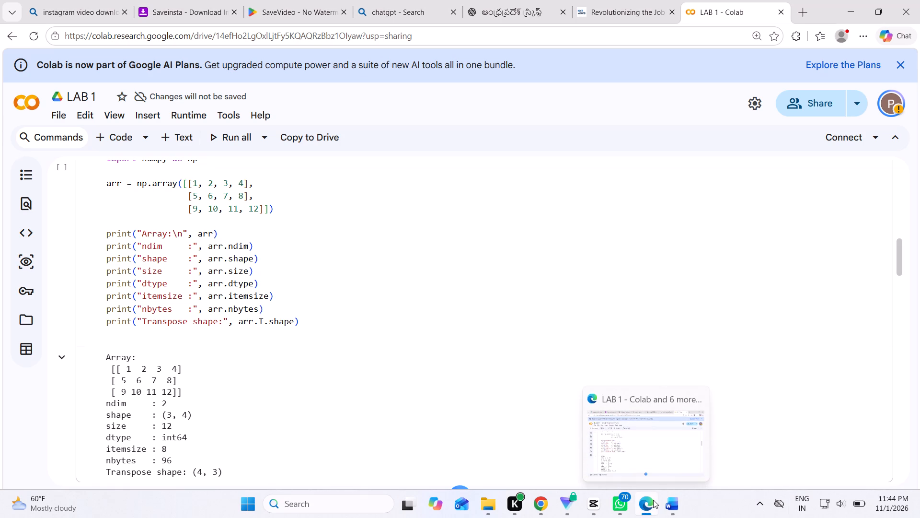
Return to the Word report, undo the screenshot deletion, and replace the old NumPy Attributes screenshot with the copied snip.
click(675, 504)
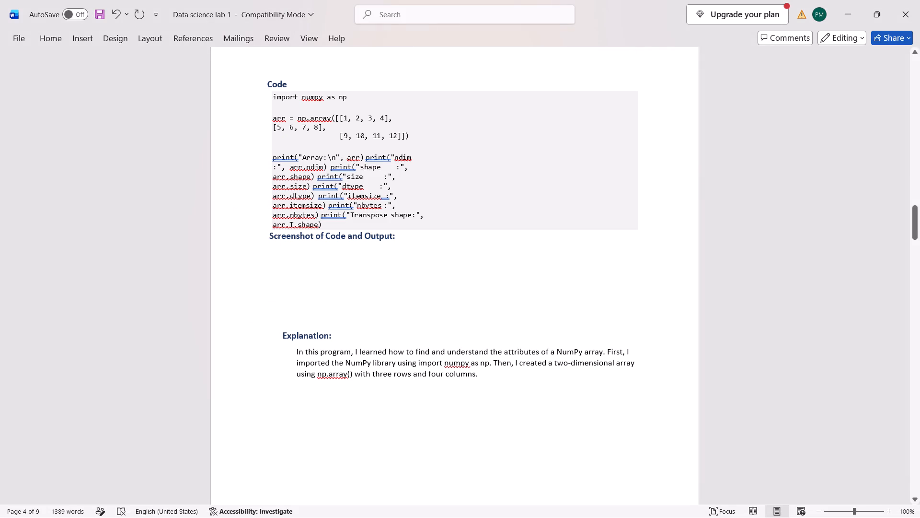
key(ctrl+z)
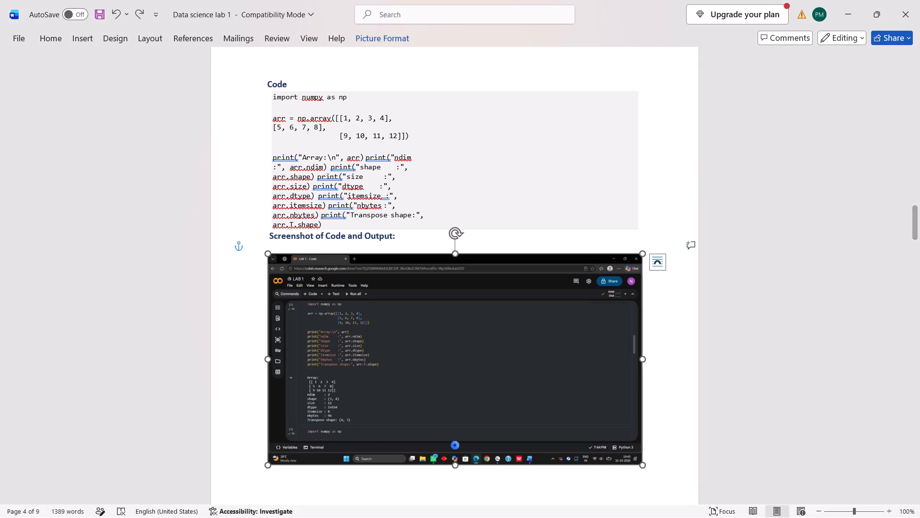
key(Delete)
key(ctrl+v)
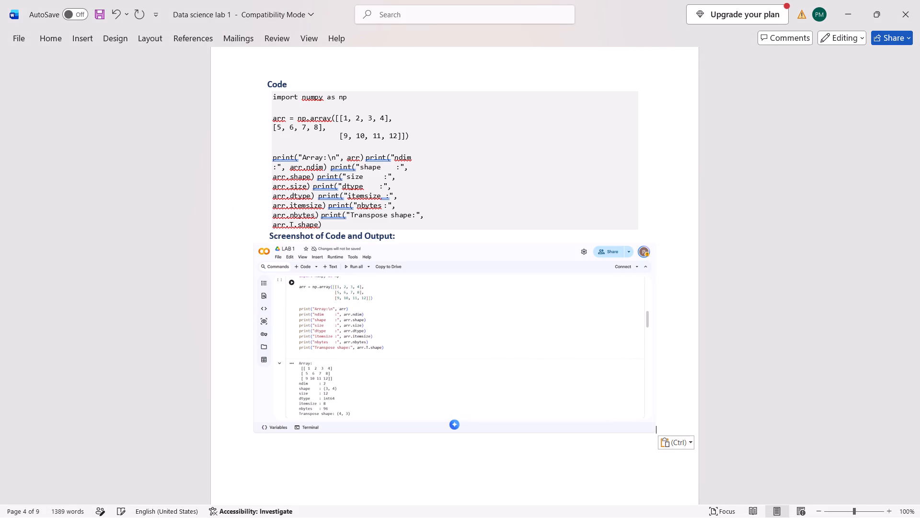
Select the old code and output screenshot in the NumPy Data Types section.
scroll(385, 344, down, 1)
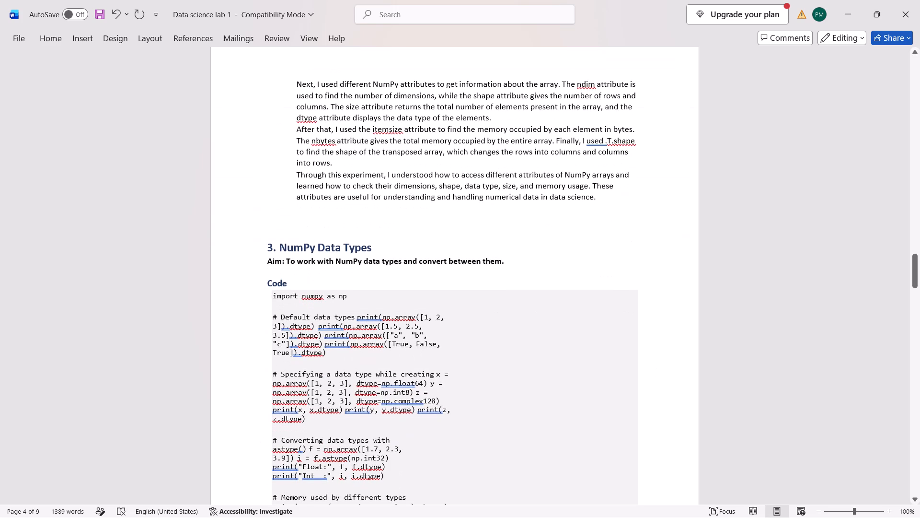
click(379, 367)
scroll(379, 367, left, 1)
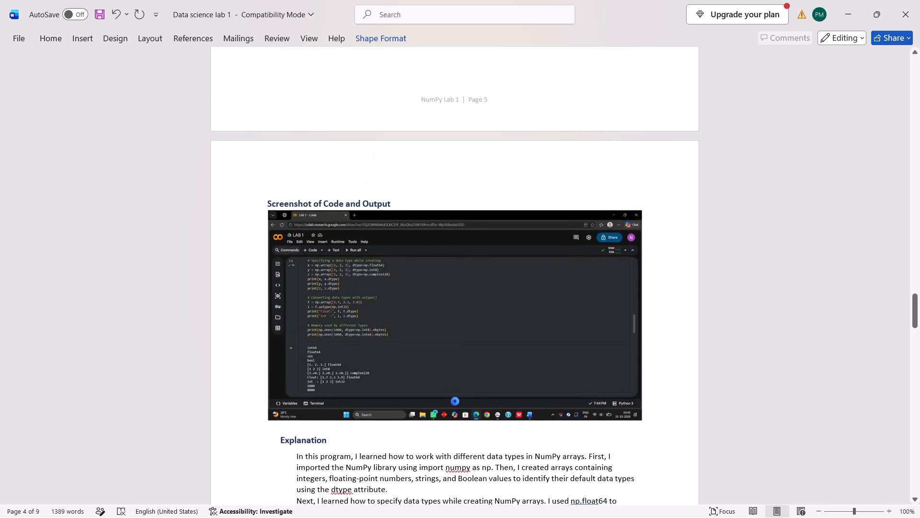
click(379, 367)
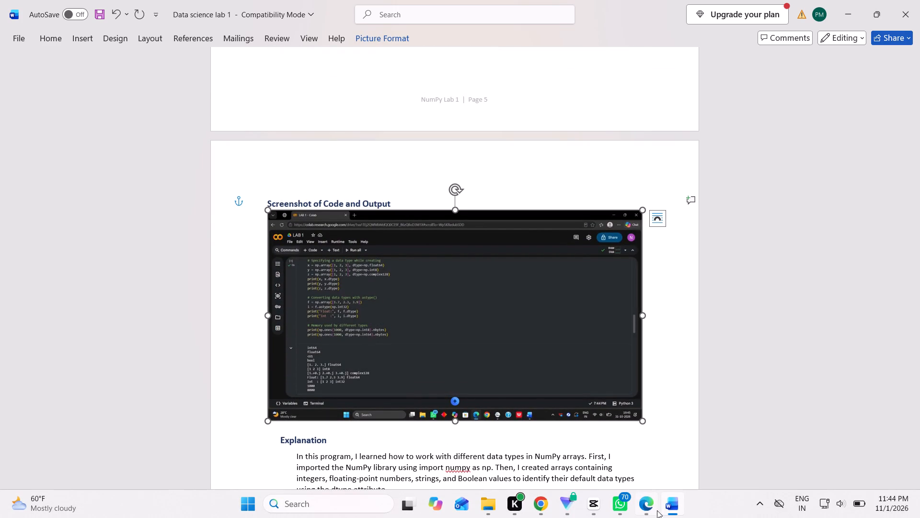
Switch to the Colab notebook and copy a screen snip showing the end of the data types cell's code and its output.
click(619, 445)
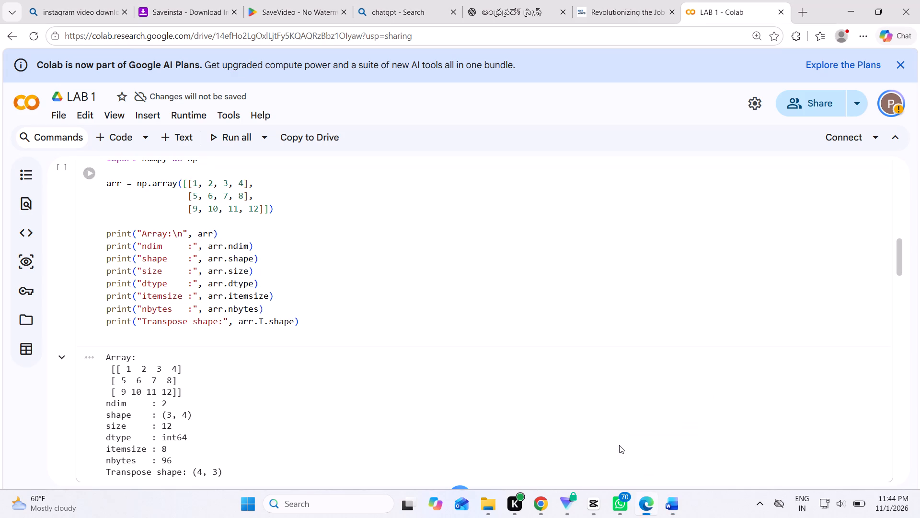
scroll(458, 429, down, 3)
scroll(458, 429, left, 5)
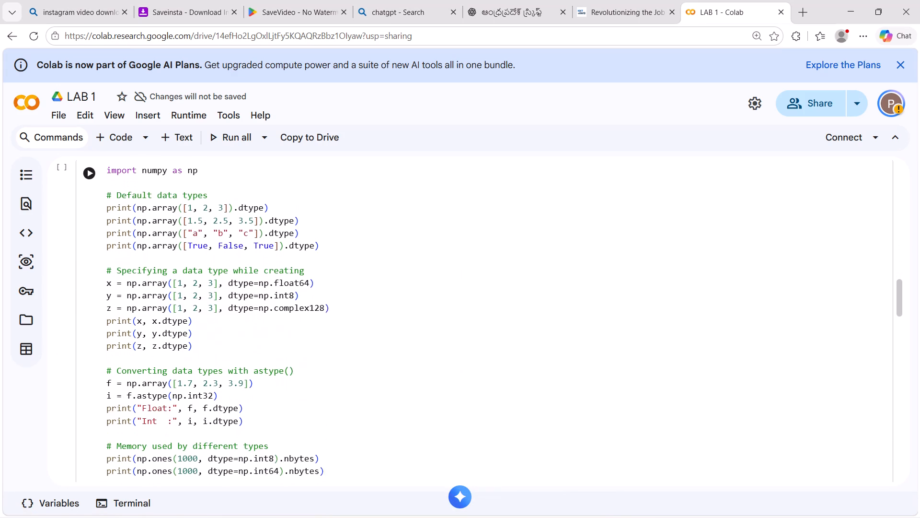
scroll(458, 429, left, 6)
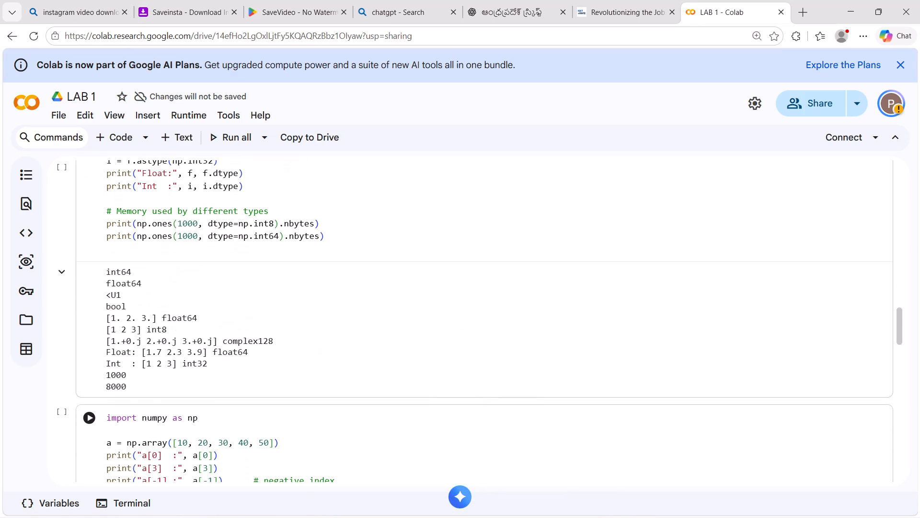
scroll(458, 429, left, 2)
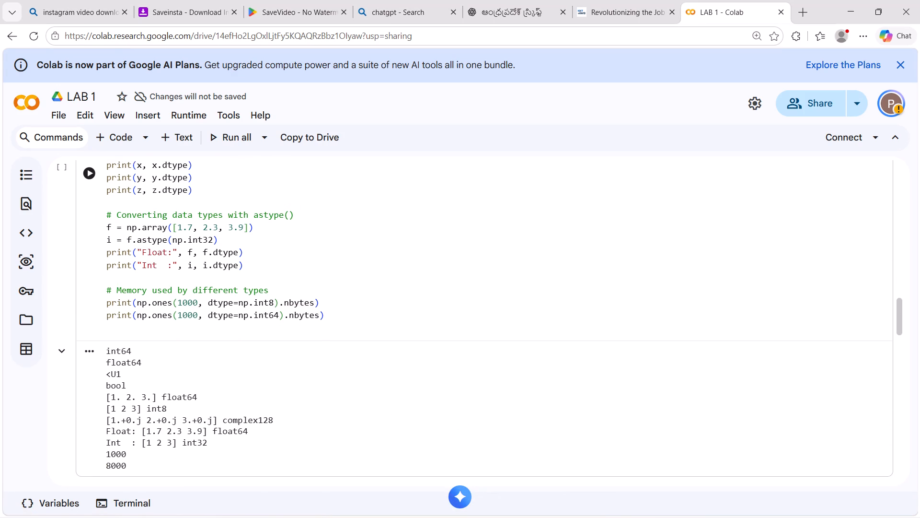
key(Print)
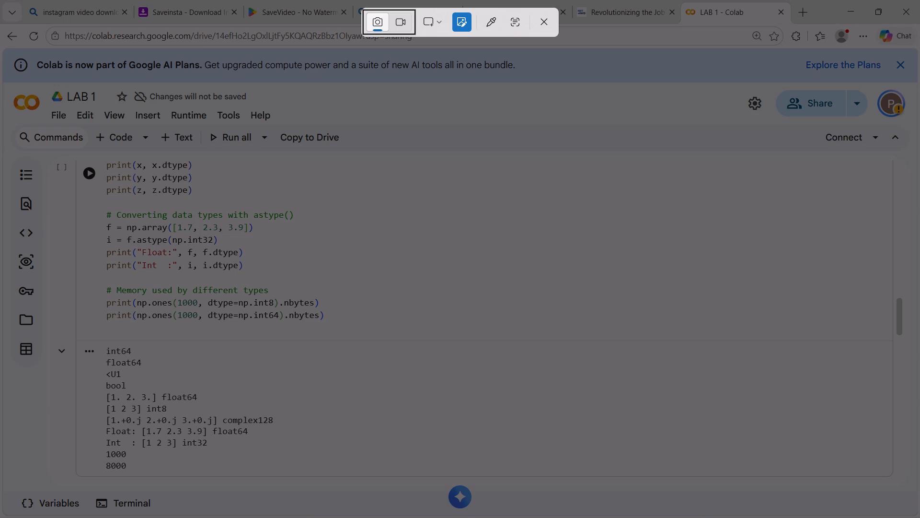
drag(2, 49, 919, 517)
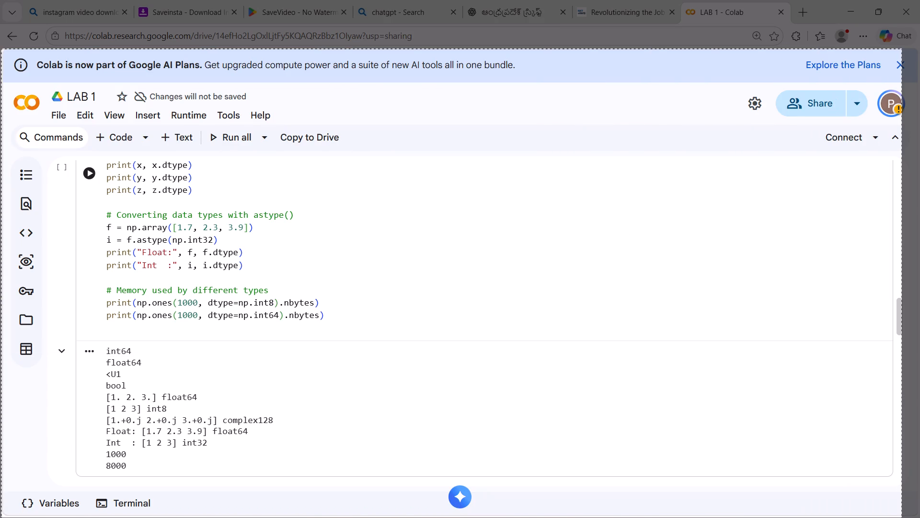
drag(919, 517, 919, 512)
key(ctrl+c)
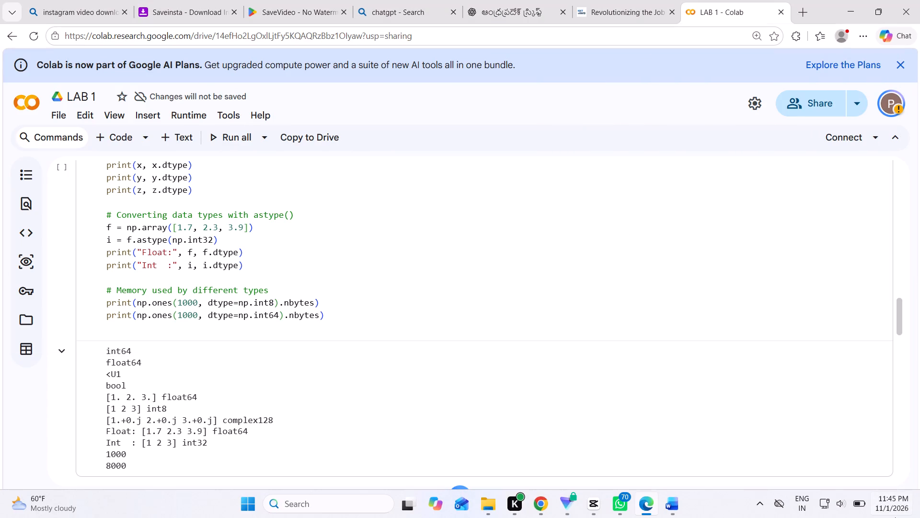
Return to the Word report and replace the old NumPy Data Types screenshot with the copied snip on a new line beneath its heading.
click(683, 507)
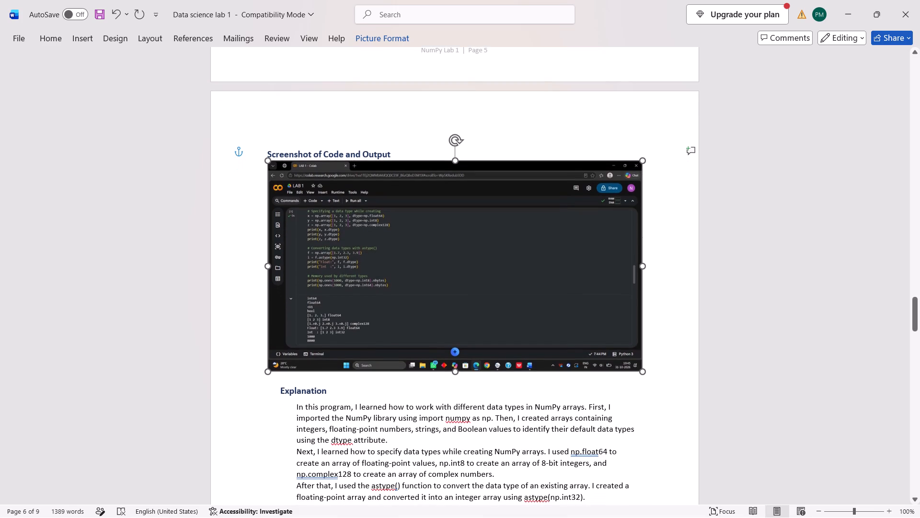
scroll(408, 304, left, 1)
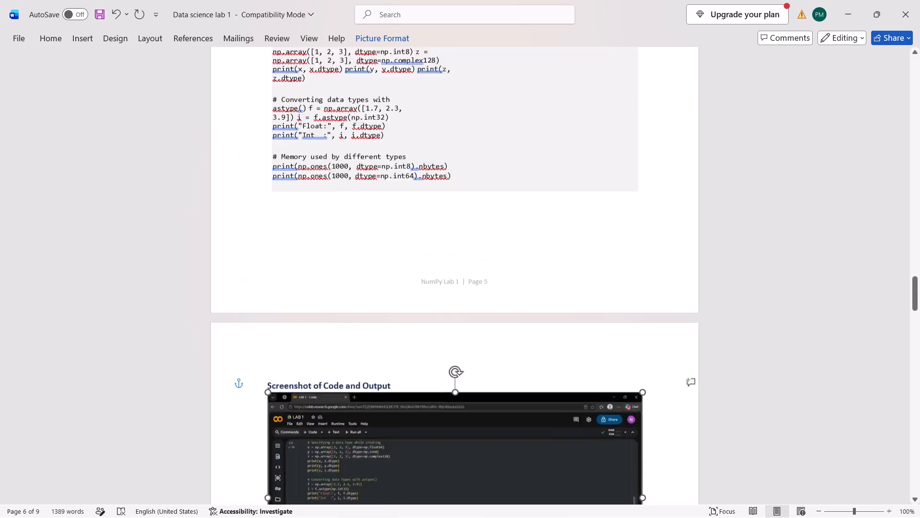
scroll(408, 304, left, 1)
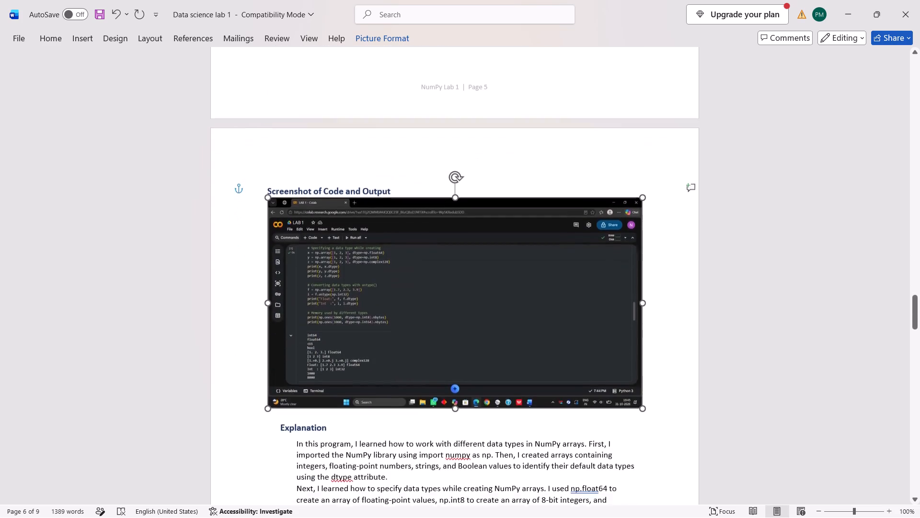
scroll(408, 304, left, 1)
key(Delete)
key(ctrl+v)
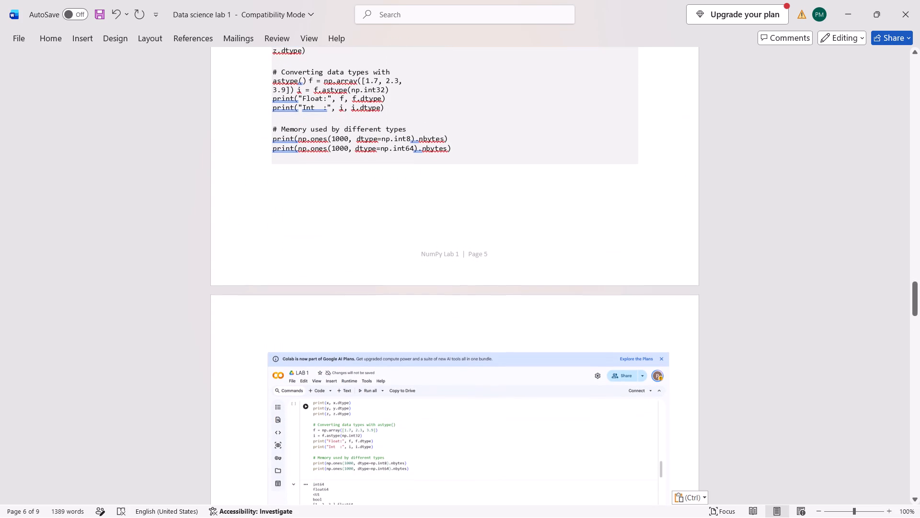
key(ctrl+z)
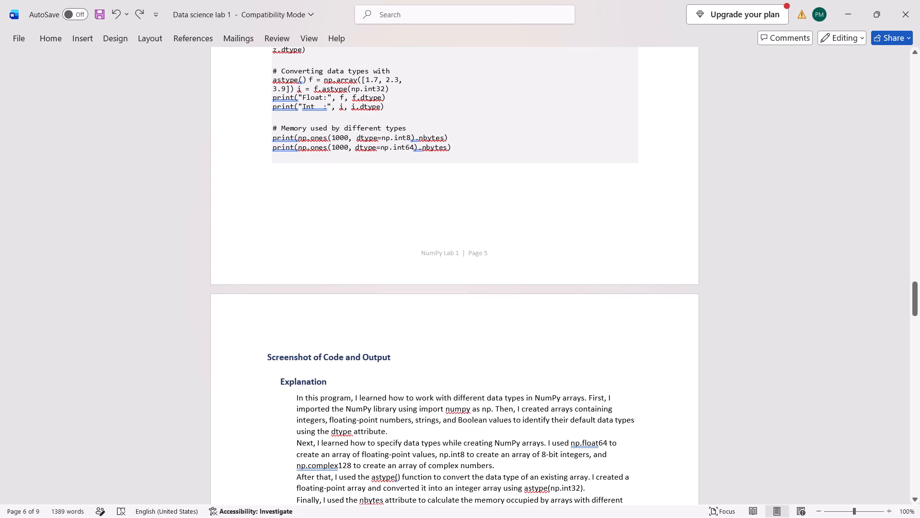
click(398, 356)
key(Return)
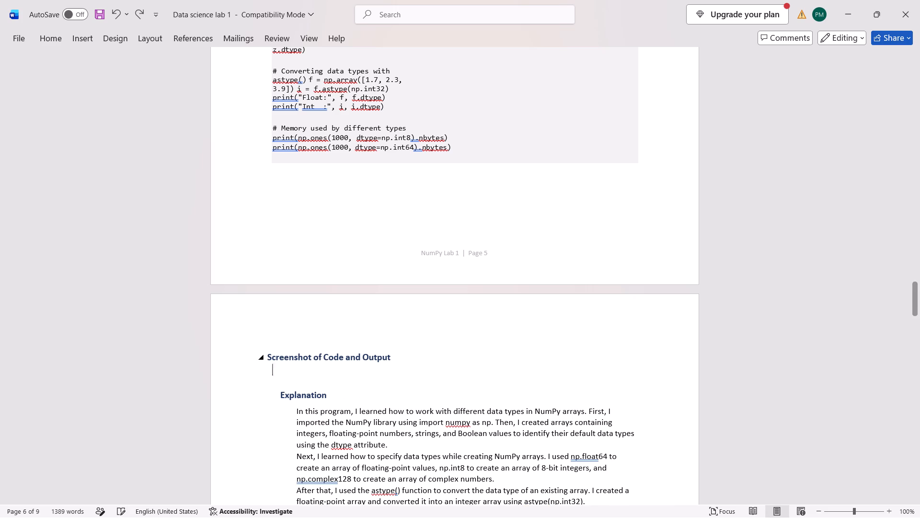
key(ctrl+v)
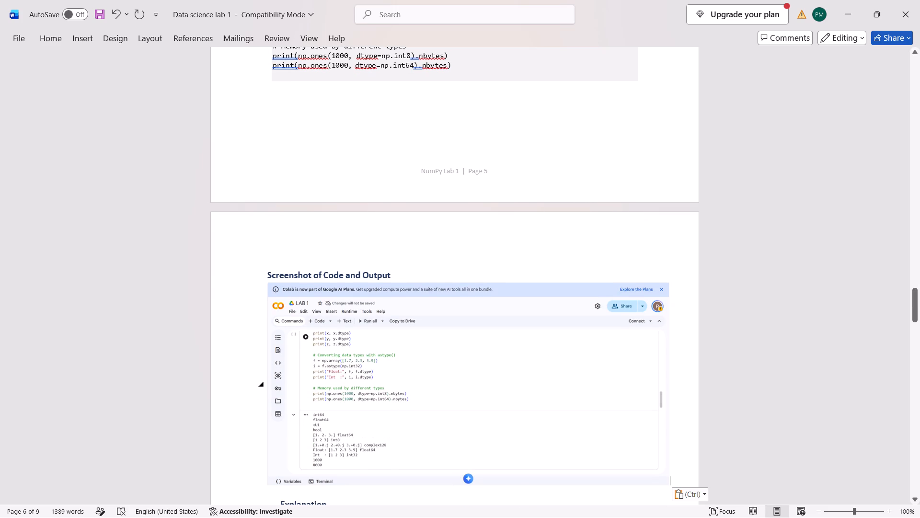
Locate the report's Indexing section, switch to the Colab notebook, and copy a screen snip of the indexing cell's code and output.
scroll(441, 353, down, 2)
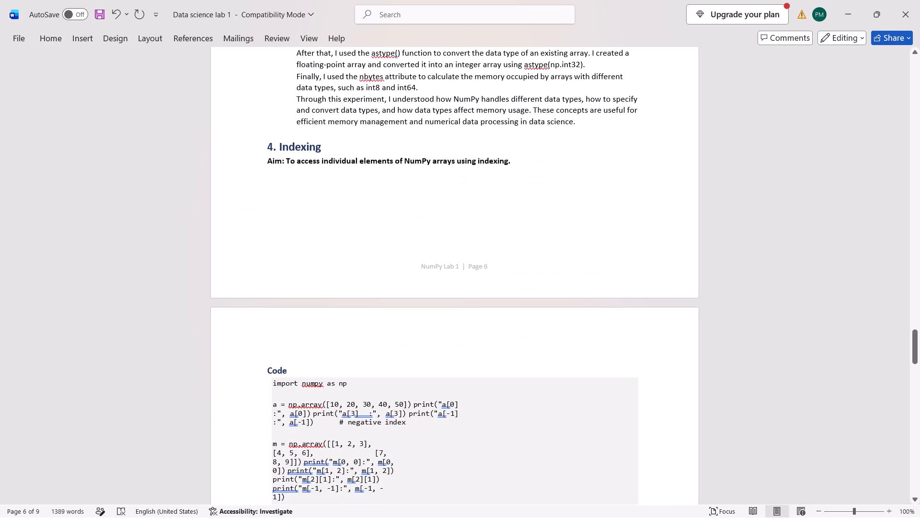
scroll(441, 353, down, 1)
click(431, 367)
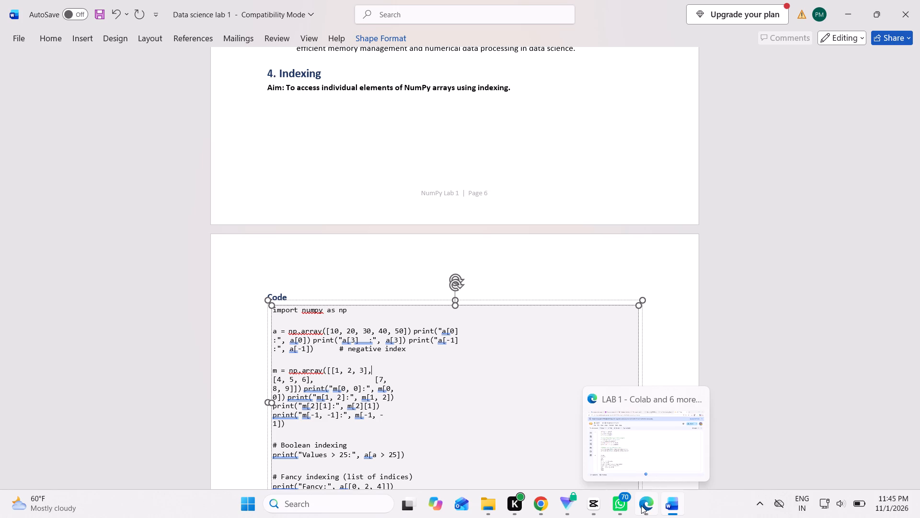
scroll(598, 489, up, 1)
click(623, 446)
scroll(482, 392, down, 2)
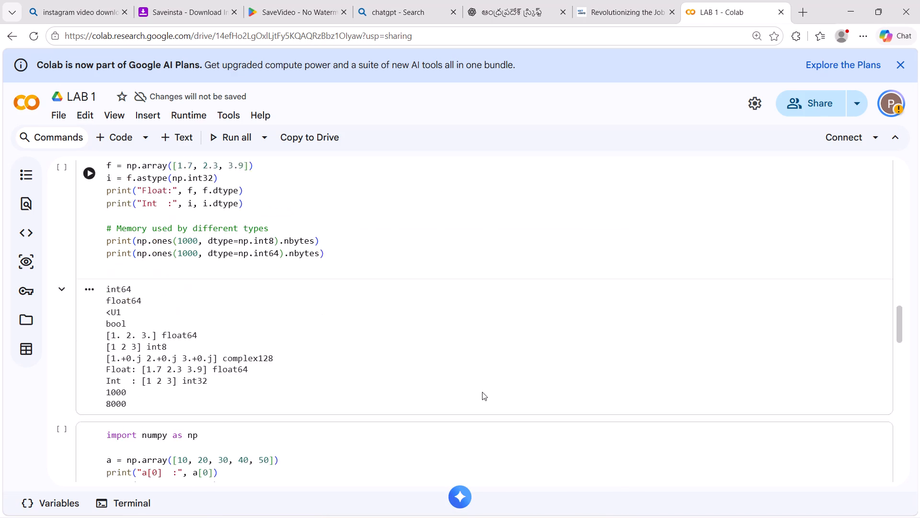
scroll(482, 392, down, 5)
scroll(482, 392, up, 2)
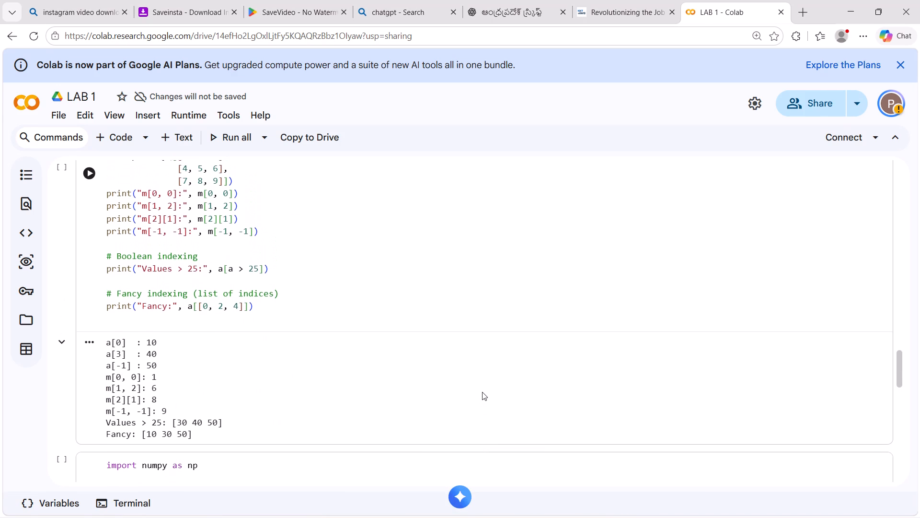
scroll(482, 392, up, 1)
key(Print)
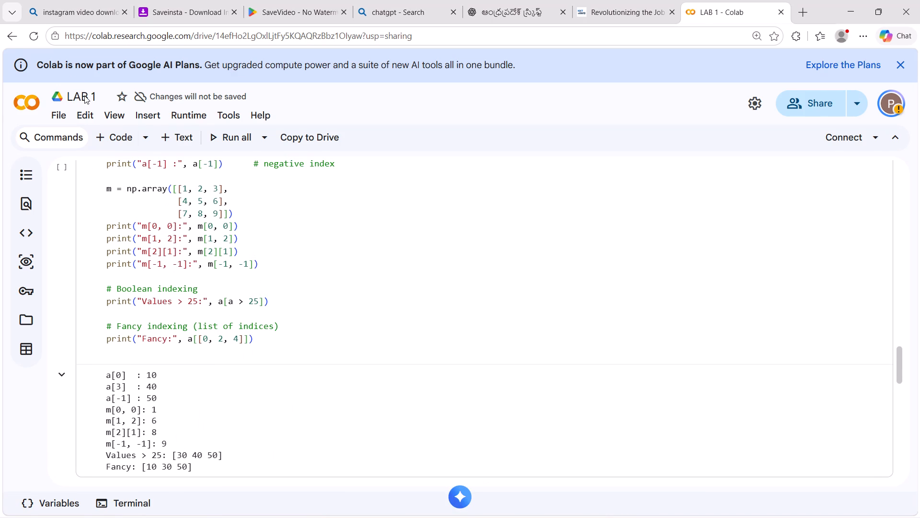
drag(0, 86, 919, 513)
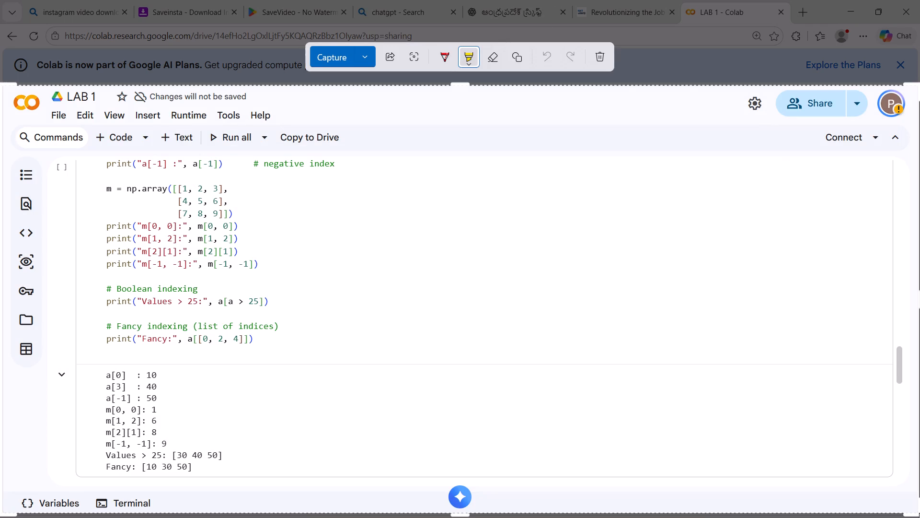
key(ctrl+c)
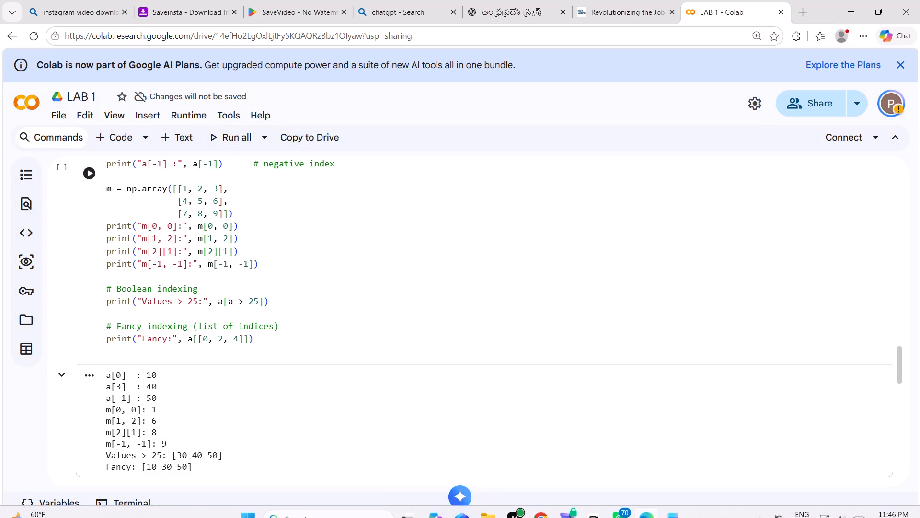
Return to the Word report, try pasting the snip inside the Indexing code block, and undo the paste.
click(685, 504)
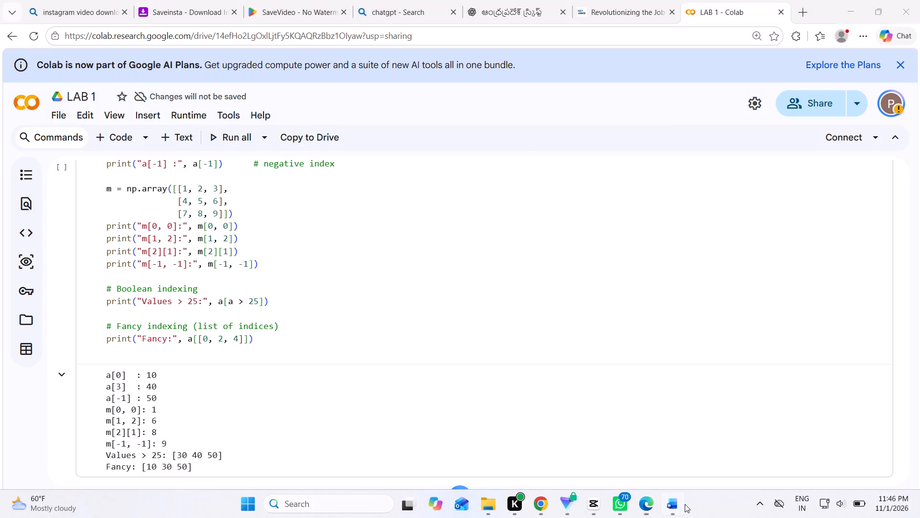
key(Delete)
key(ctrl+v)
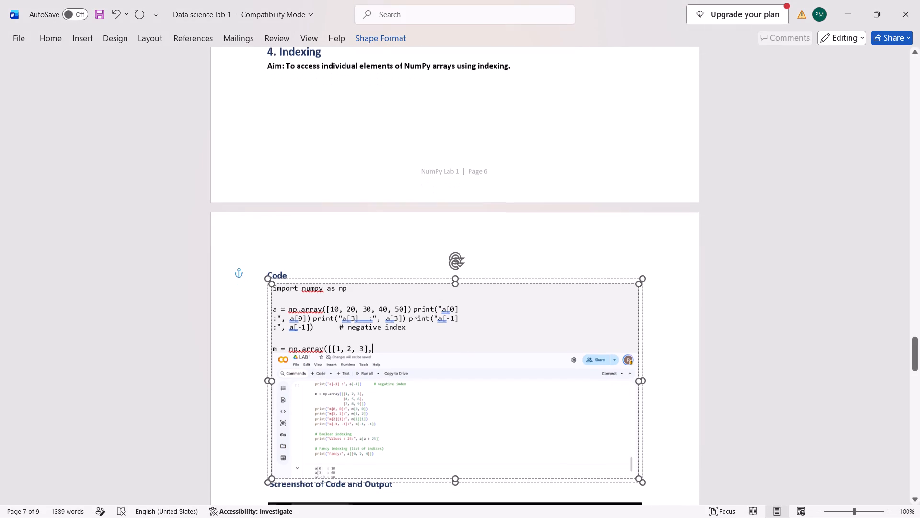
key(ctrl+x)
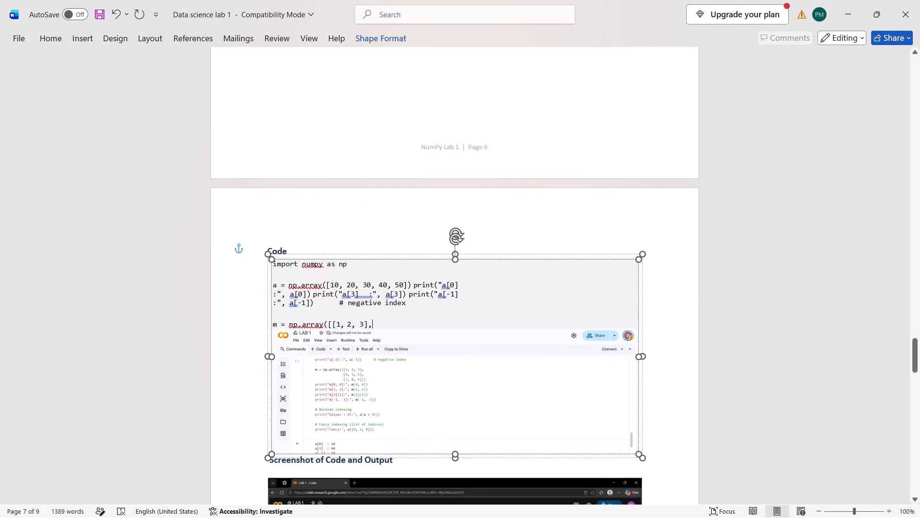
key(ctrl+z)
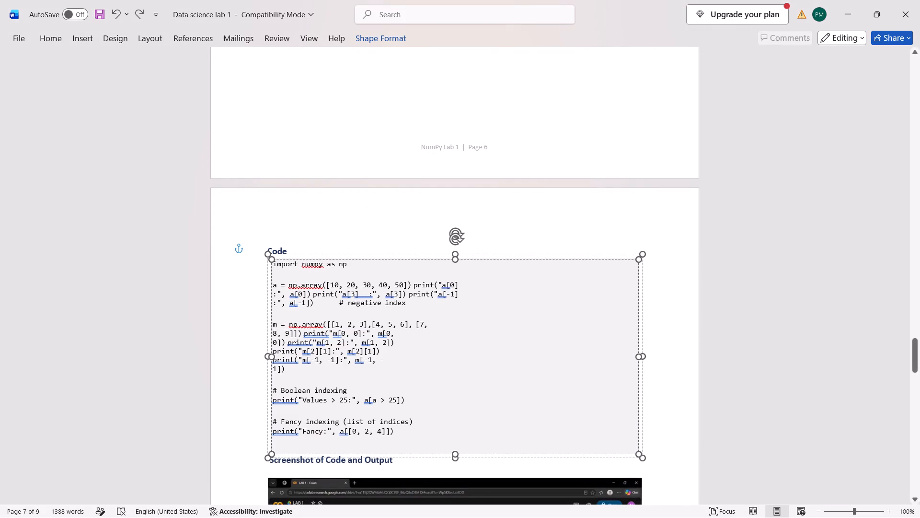
Replace the old code and output screenshot in the Indexing section with the copied snip.
scroll(476, 468, down, 1)
click(476, 468)
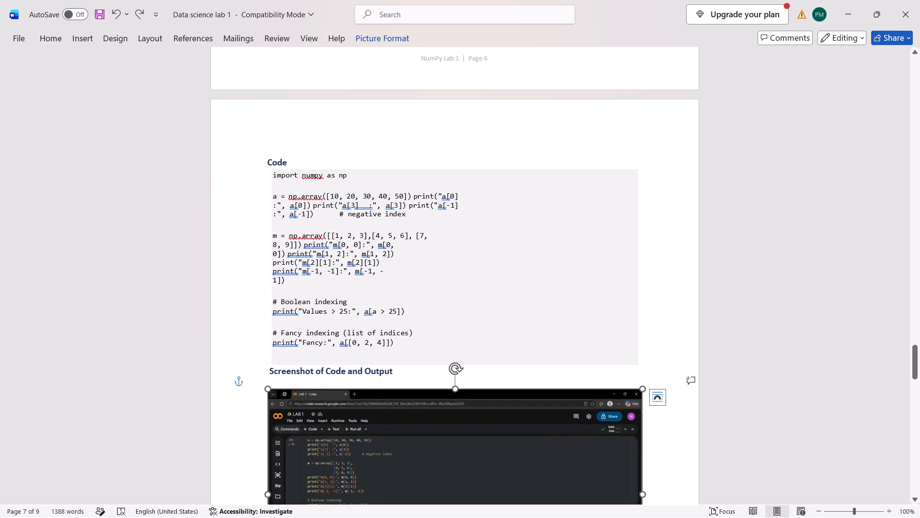
key(Delete)
key(ctrl+v)
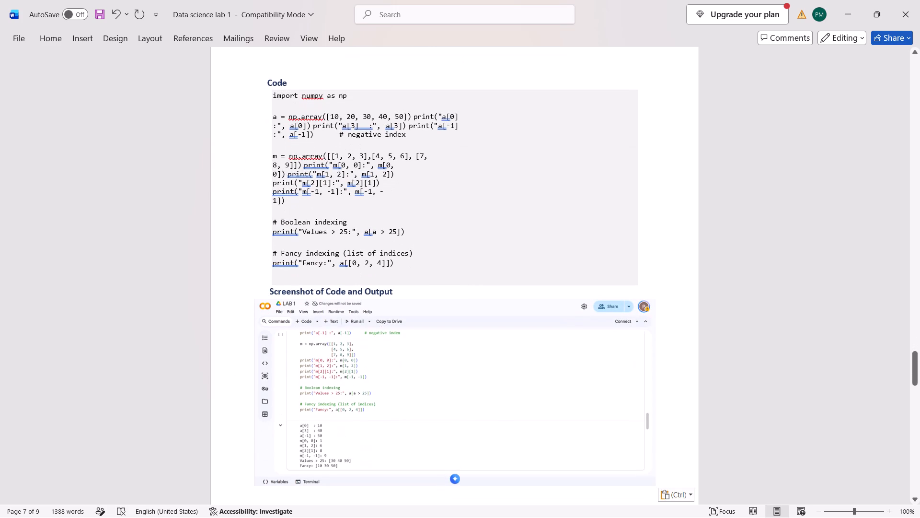
Delete the old code and output screenshot in the Slicing section.
scroll(476, 468, down, 1)
ctrl+scroll(476, 468, up, 1)
ctrl+scroll(476, 468, down, 1)
scroll(471, 446, down, 1)
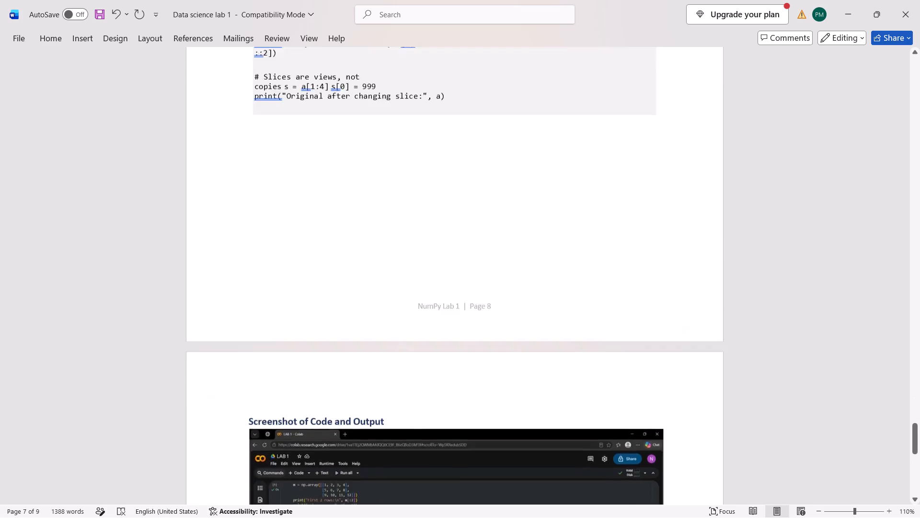
scroll(471, 446, down, 1)
click(364, 204)
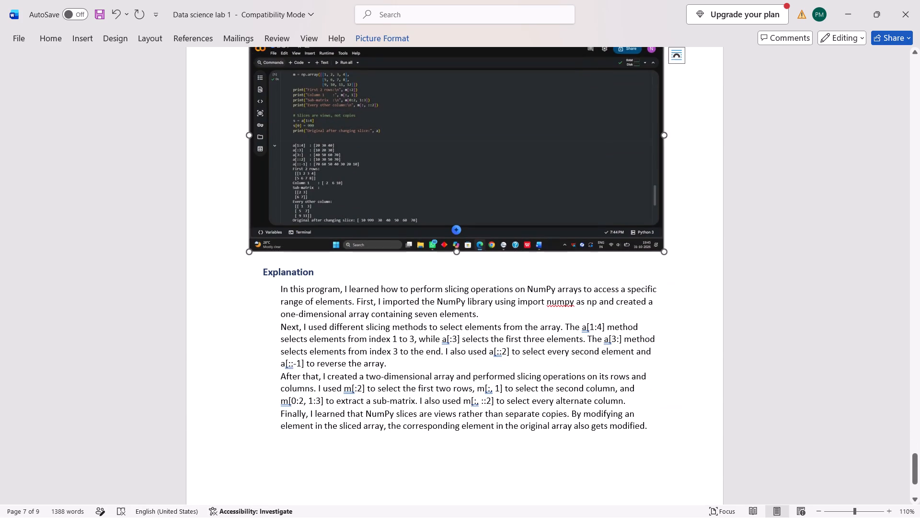
key(Delete)
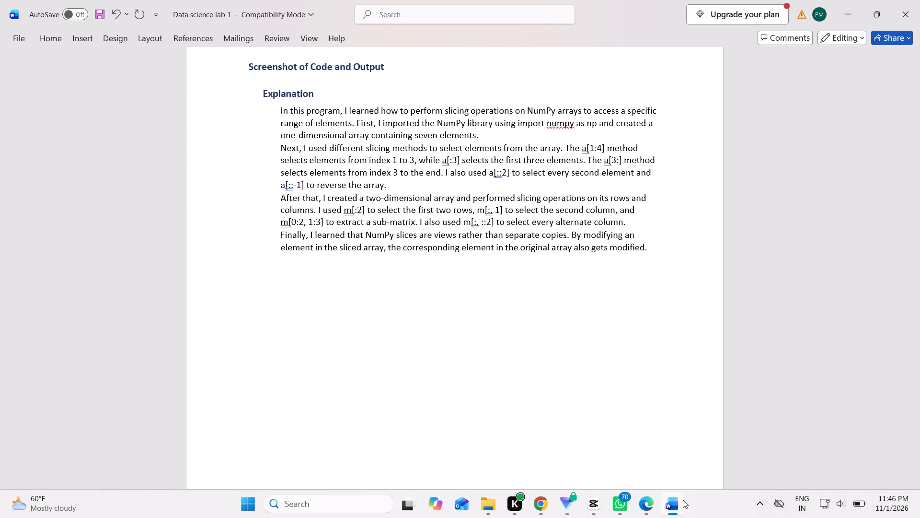
Switch to the Colab notebook and copy a screen snip showing the end of the slicing cell's code and its output.
click(644, 509)
scroll(353, 353, down, 5)
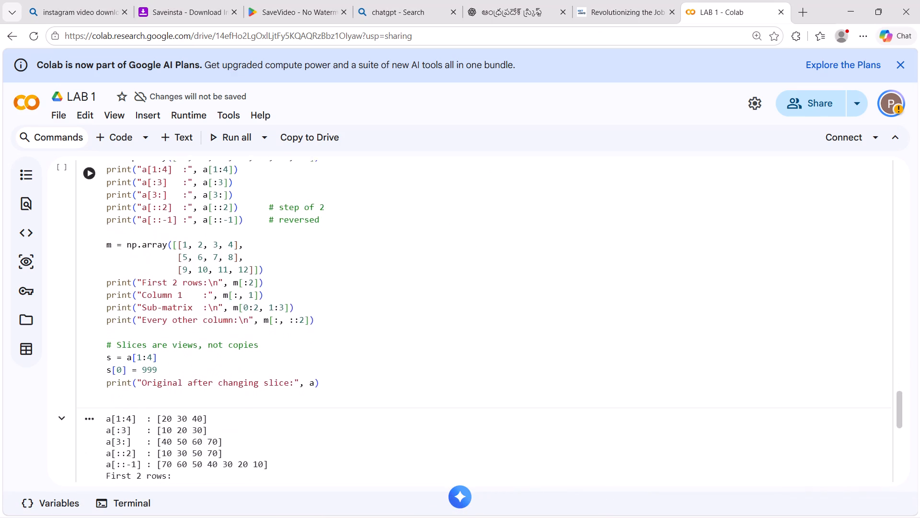
scroll(353, 353, left, 1)
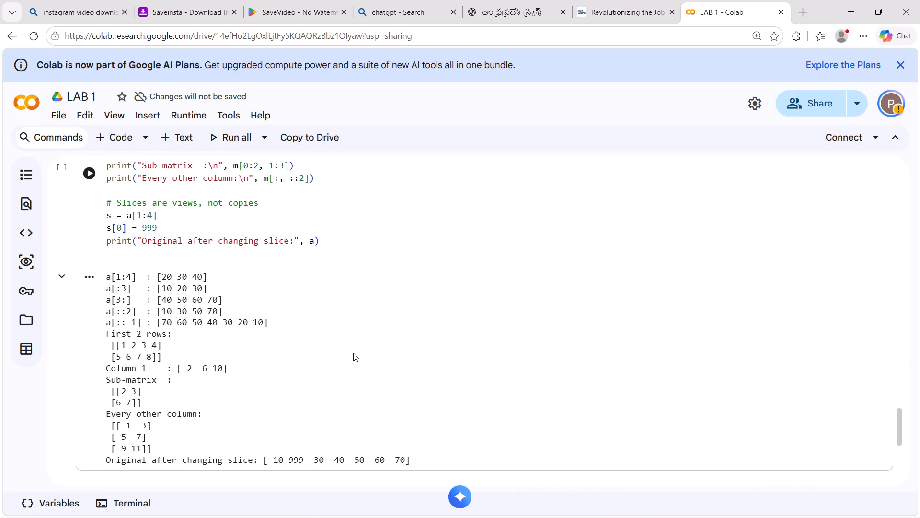
key(Print)
drag(0, 70, 919, 371)
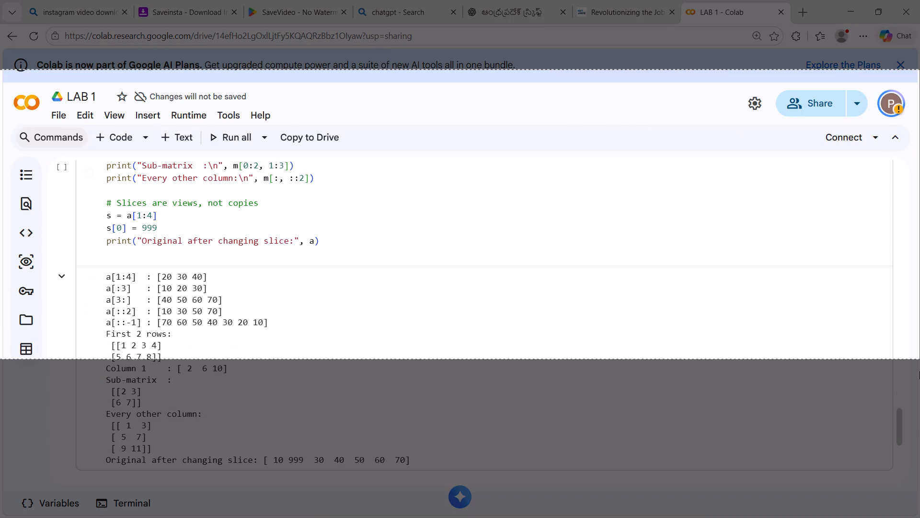
drag(919, 371, 919, 503)
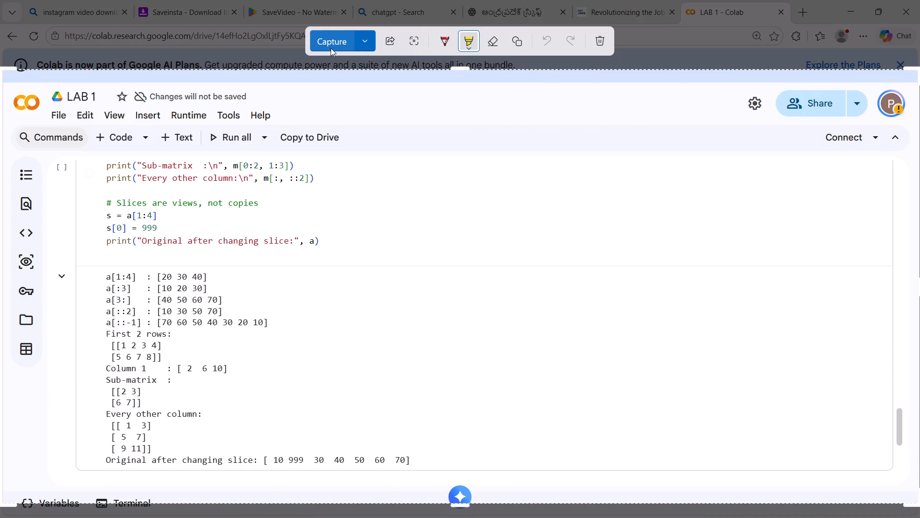
key(ctrl+c)
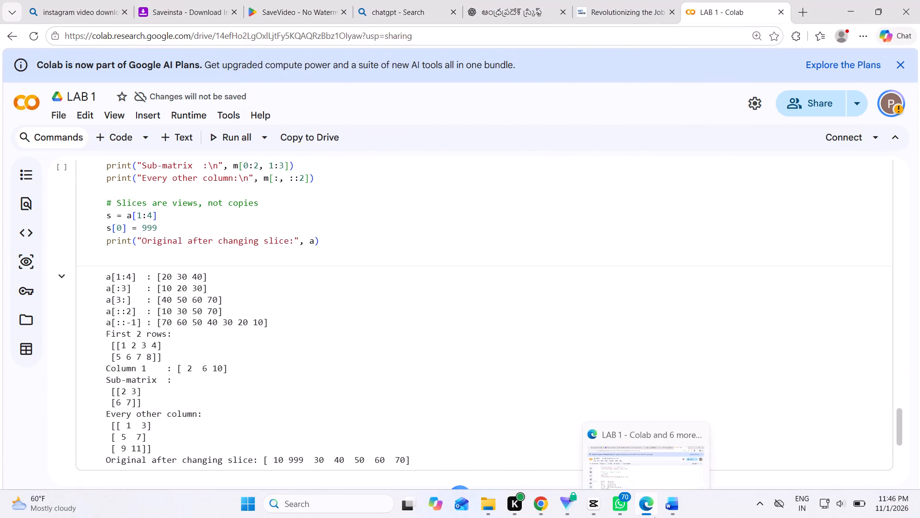
Return to the Word report and paste the copied snip between the Slicing section's screenshot heading and its Explanation.
click(666, 461)
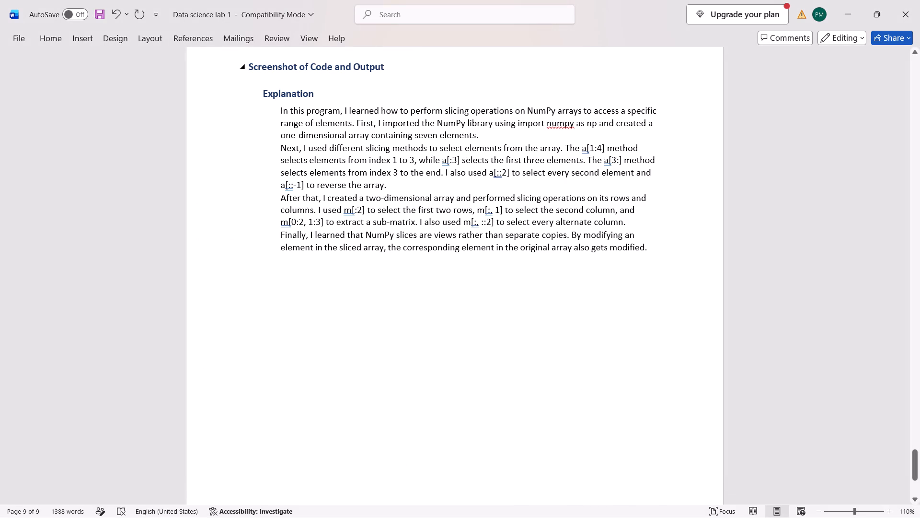
click(264, 81)
key(ctrl+v)
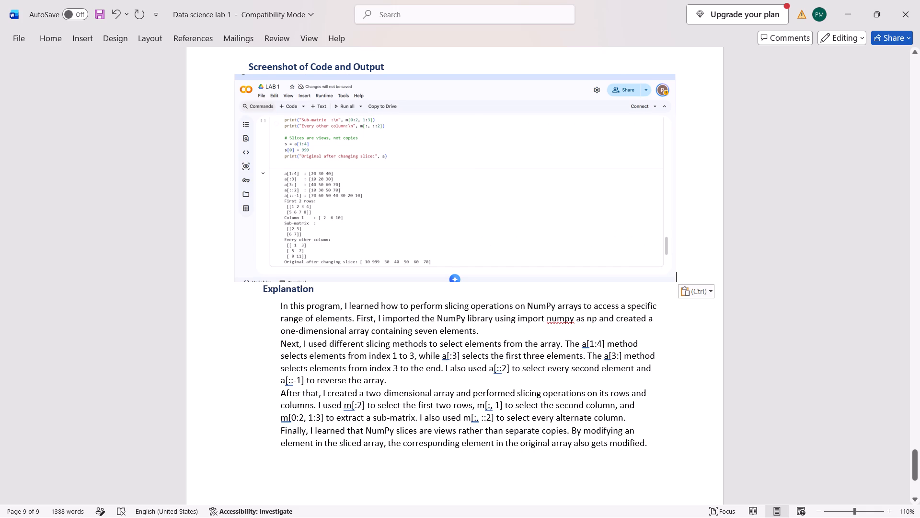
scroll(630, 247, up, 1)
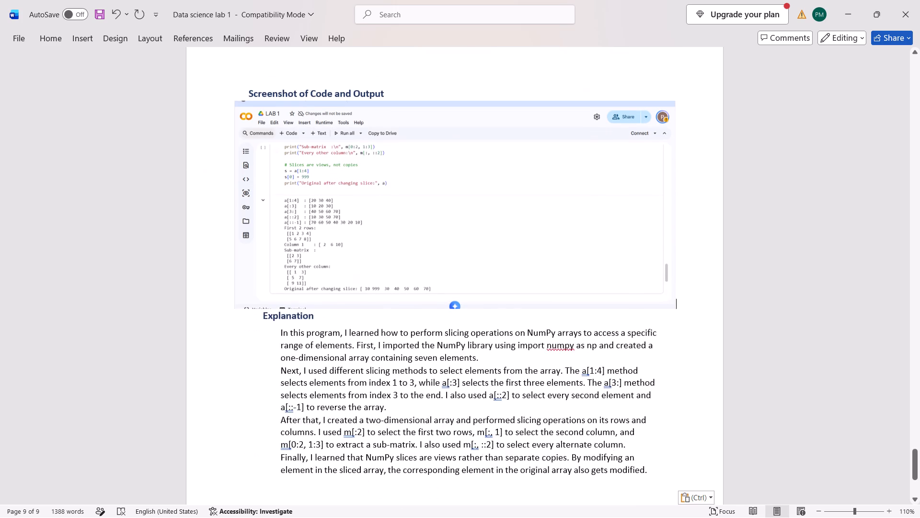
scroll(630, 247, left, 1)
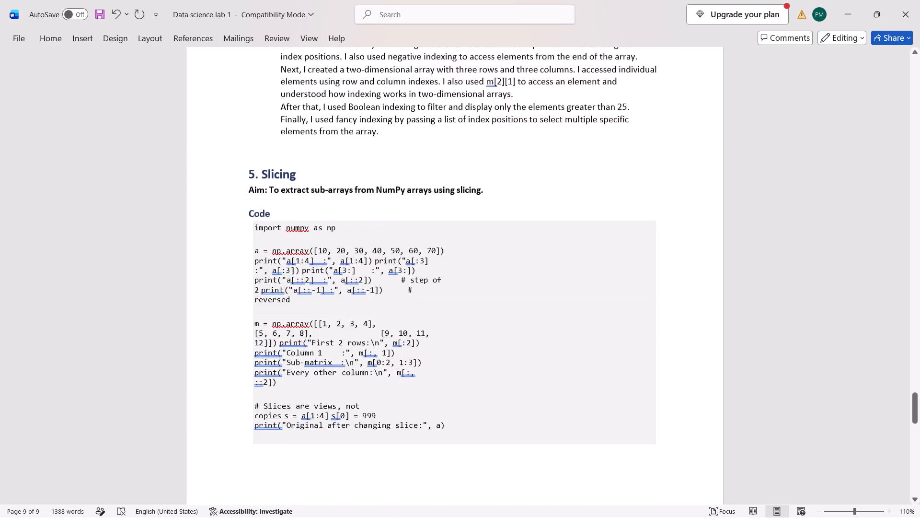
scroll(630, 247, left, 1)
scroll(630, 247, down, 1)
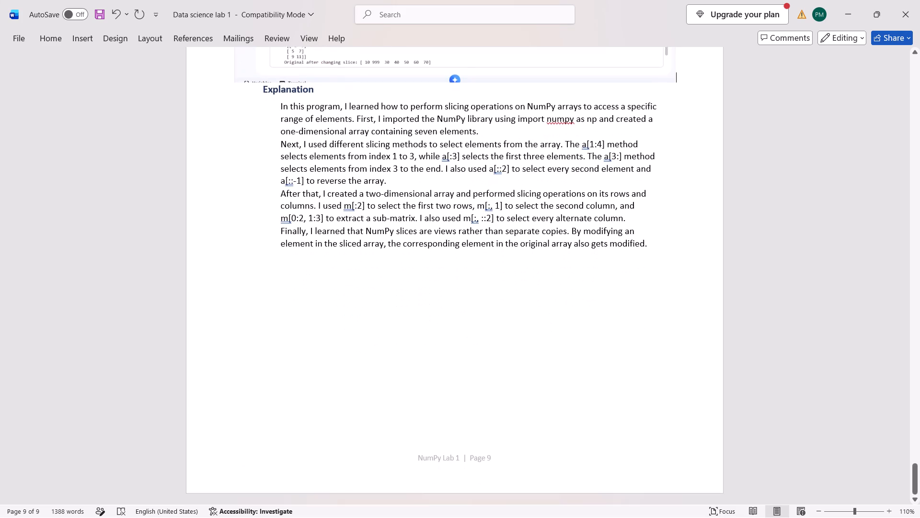
Review the edited report's pages, checking the certificate details and the replaced code and output screenshots.
scroll(630, 247, up, 2)
scroll(630, 247, left, 1)
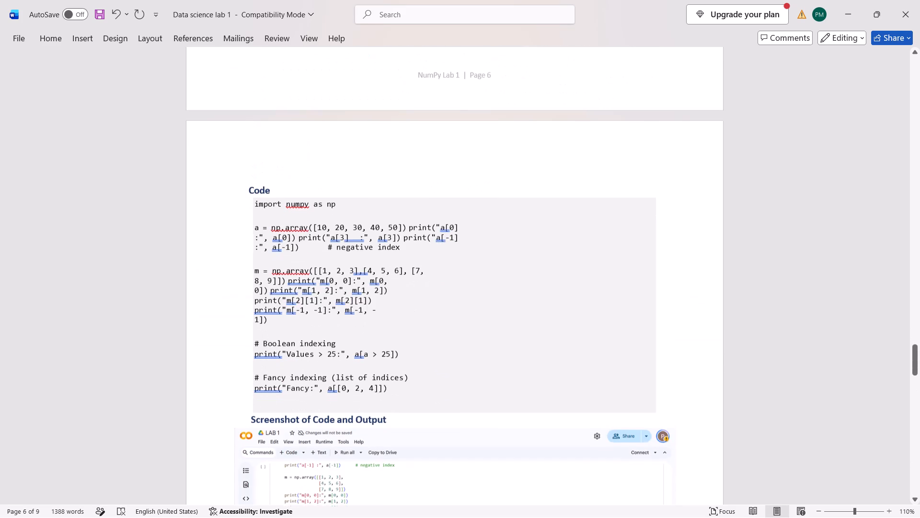
scroll(630, 247, left, 1)
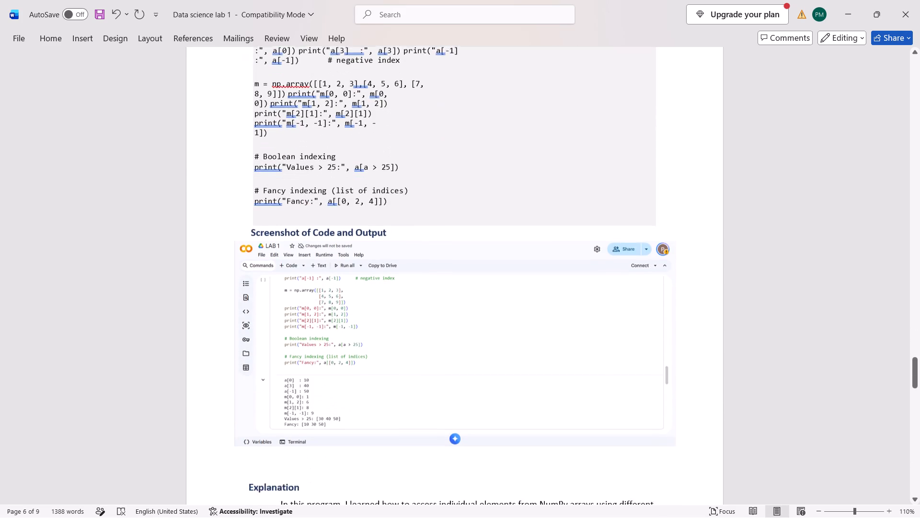
scroll(630, 247, left, 1)
scroll(630, 247, down, 1)
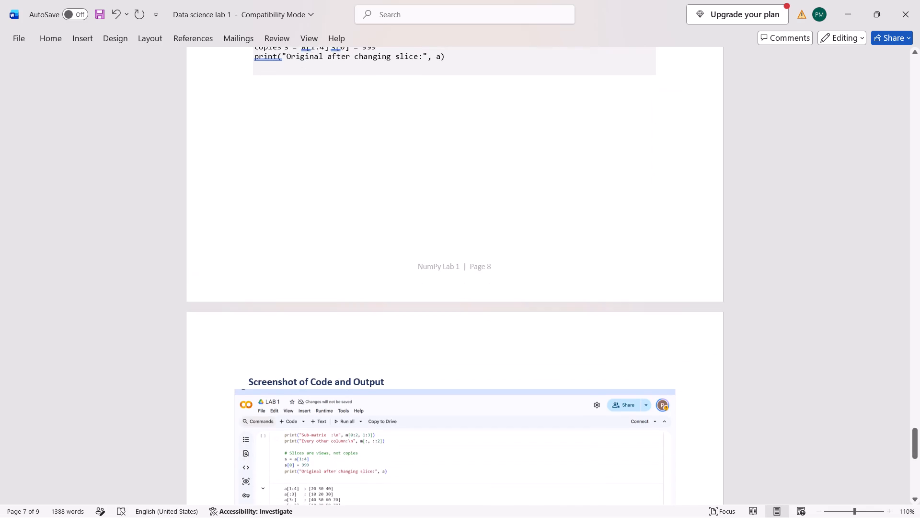
scroll(630, 247, down, 1)
scroll(630, 247, up, 8)
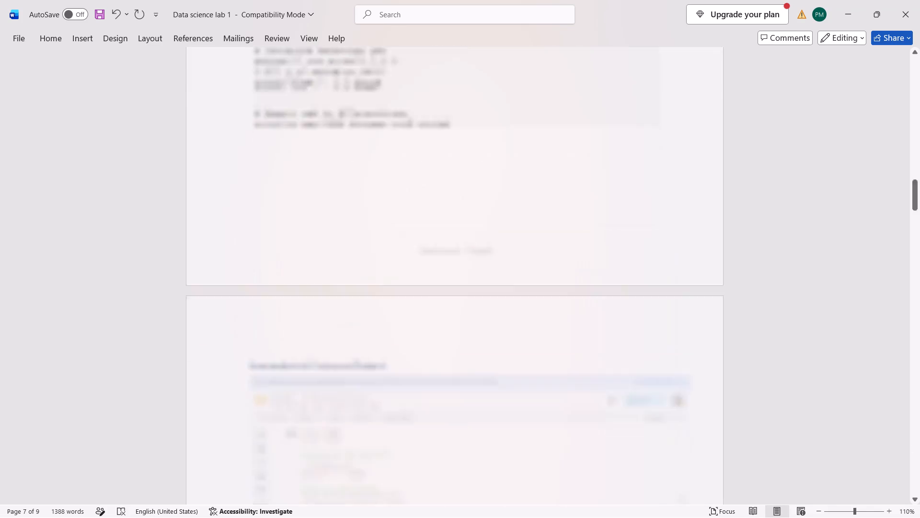
scroll(630, 247, up, 1)
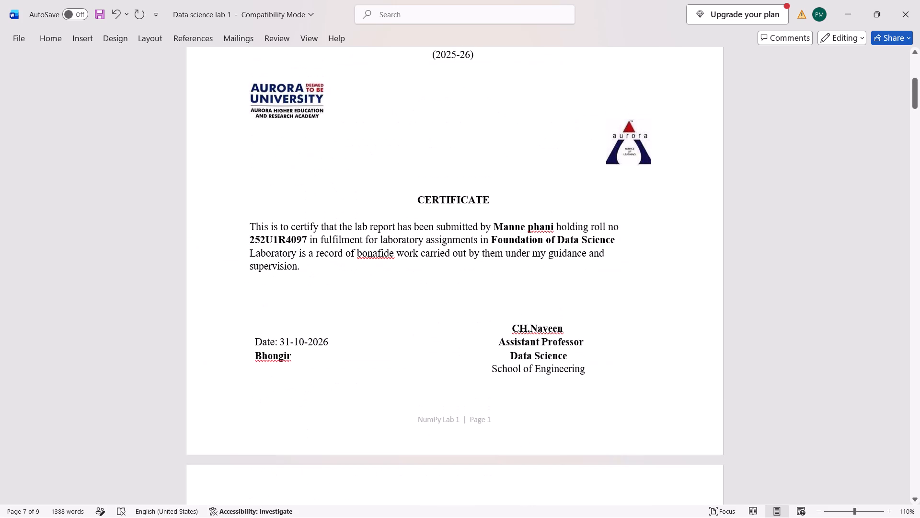
scroll(630, 247, left, 1)
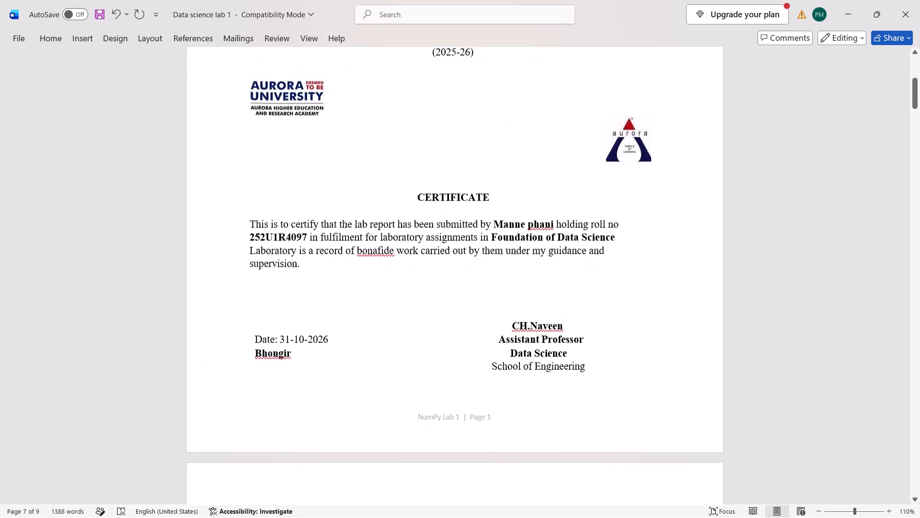
scroll(630, 247, left, 2)
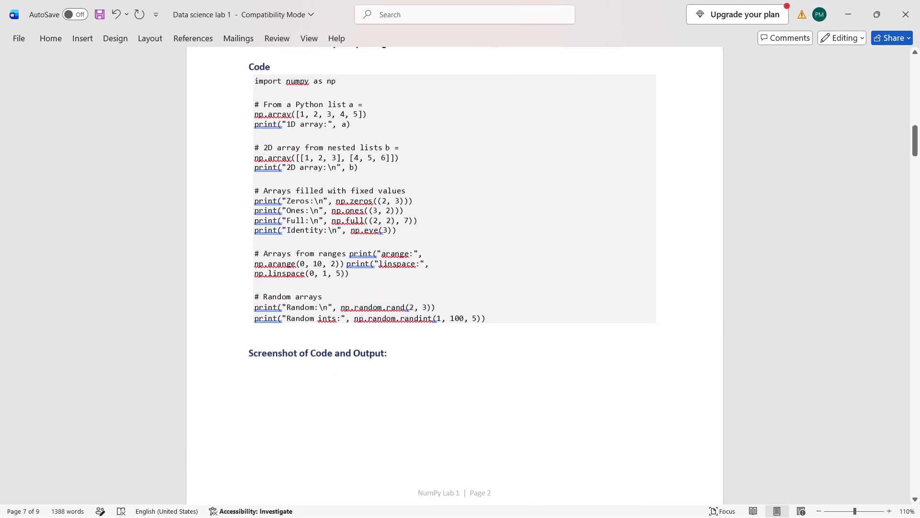
scroll(630, 247, left, 1)
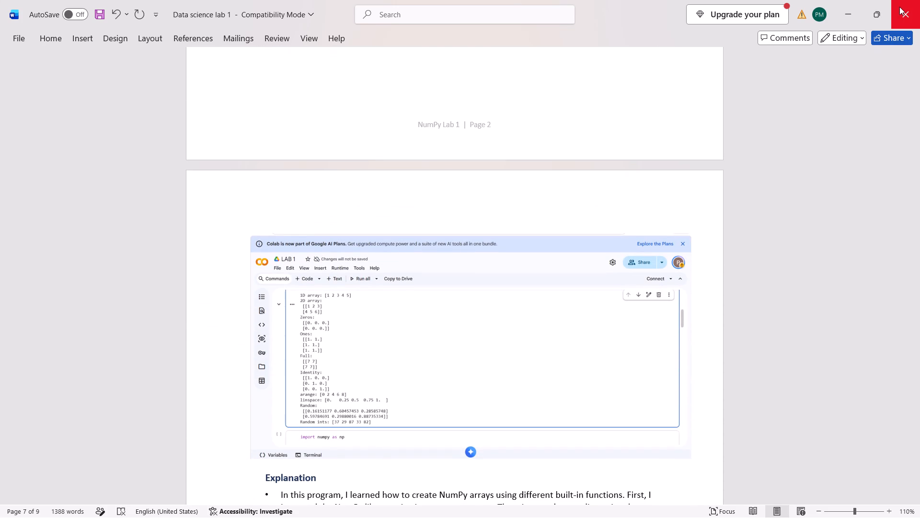
Close the Data science lab 1 report, saving its changes in the Downloads folder.
click(899, 7)
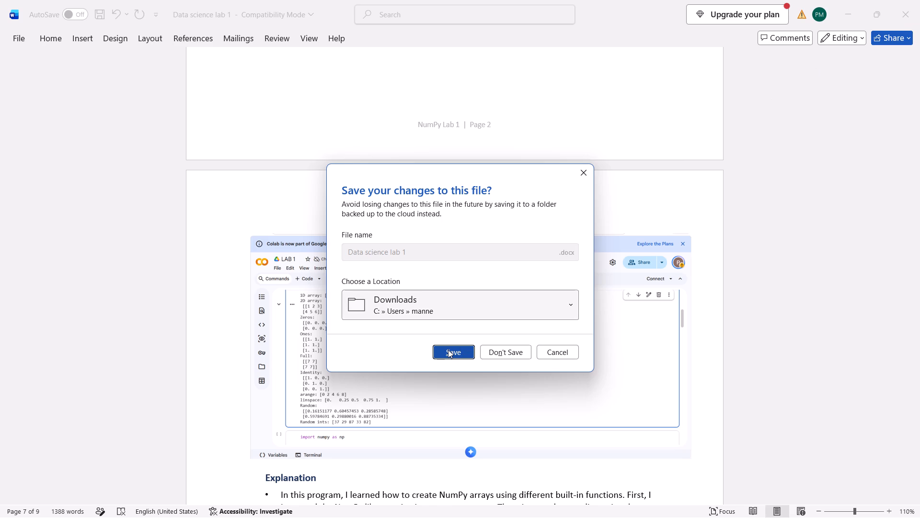
click(448, 350)
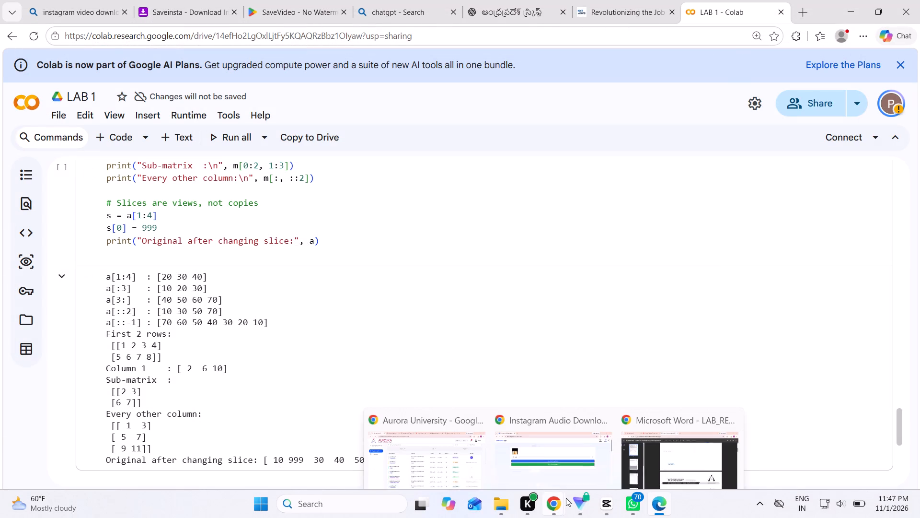
click(545, 516)
click(465, 463)
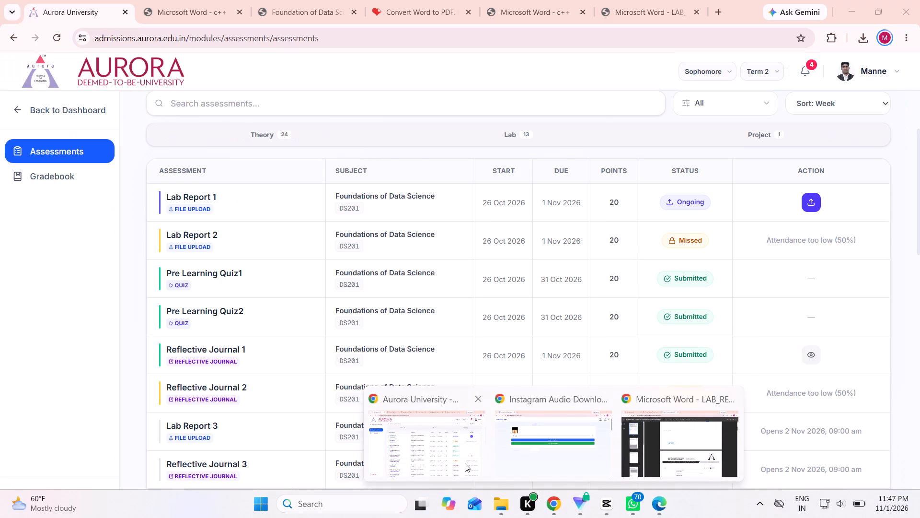
click(423, 0)
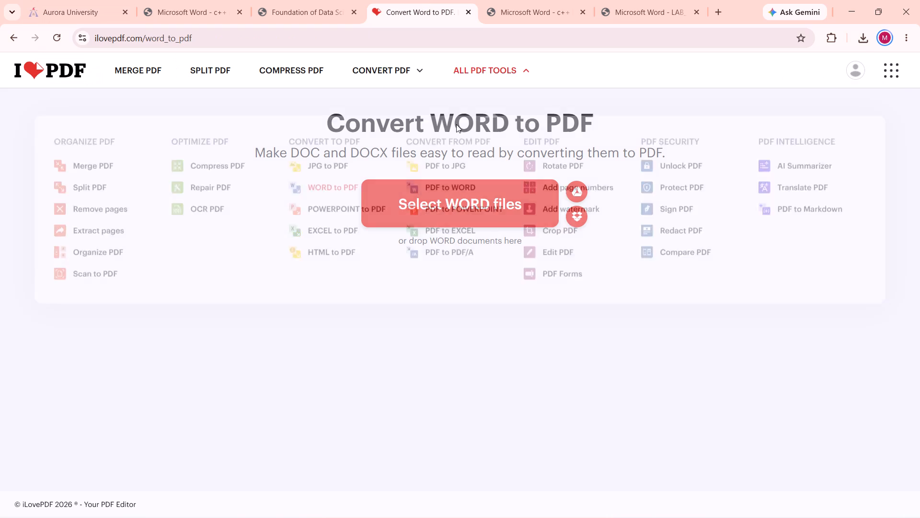
click(401, 179)
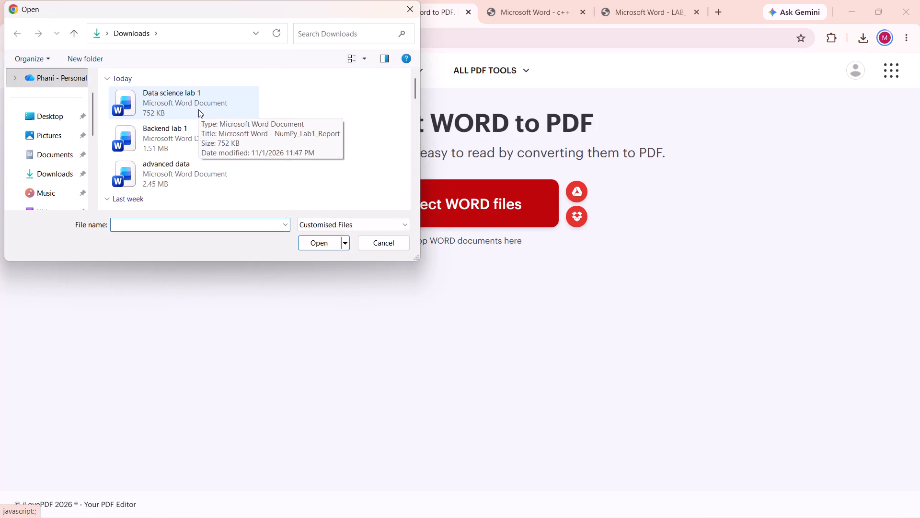
click(198, 109)
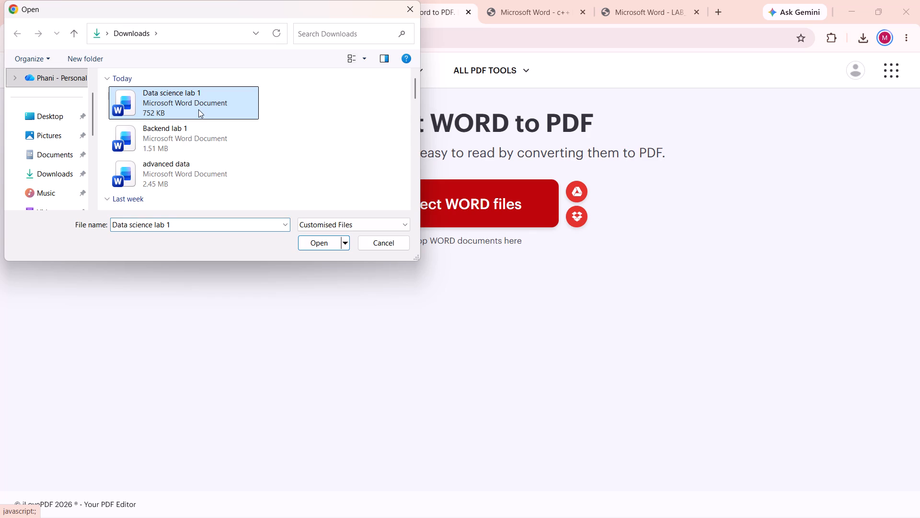
click(322, 242)
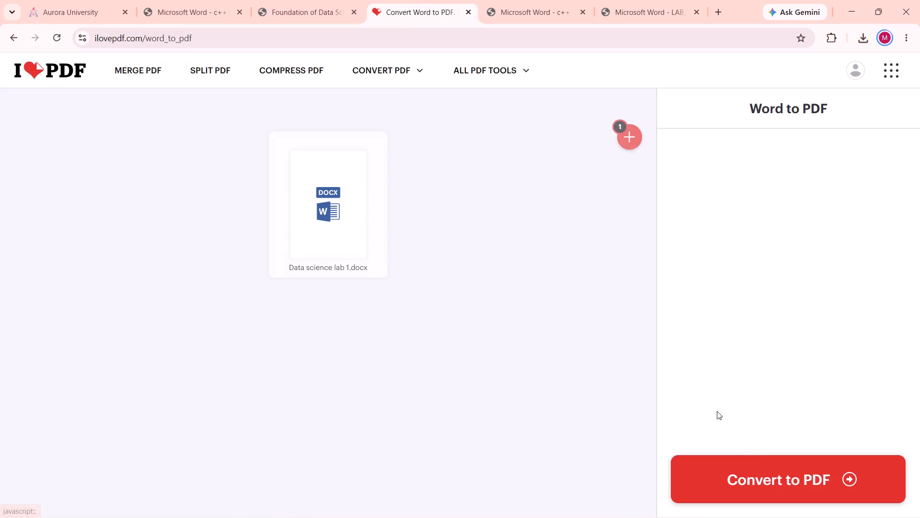
click(784, 479)
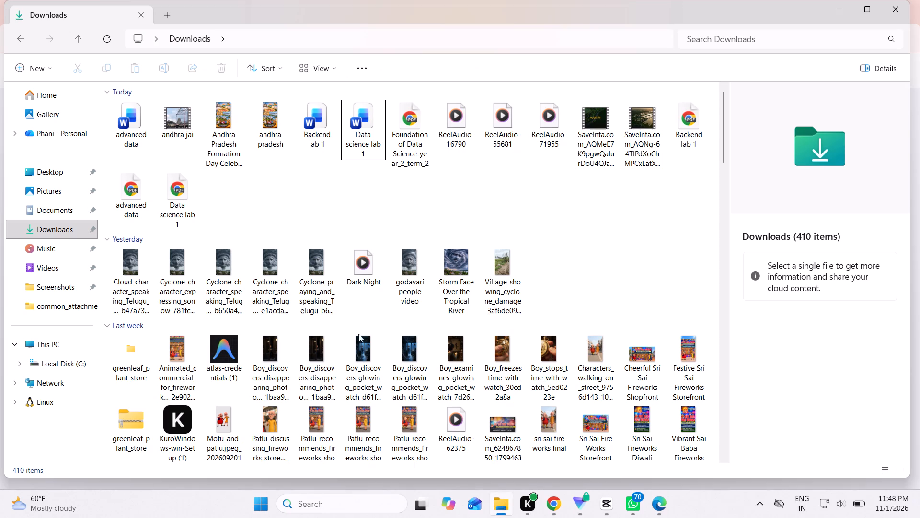
click(191, 203)
double_click(191, 203)
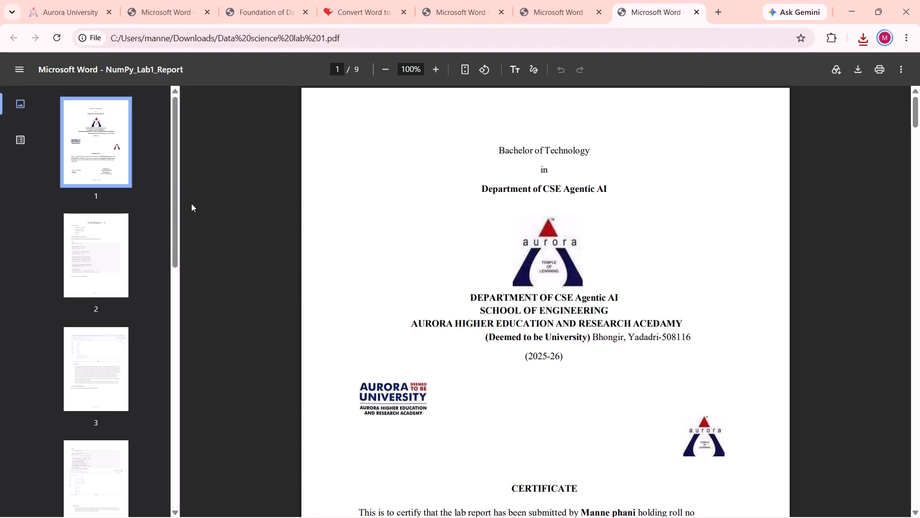
scroll(352, 276, down, 3)
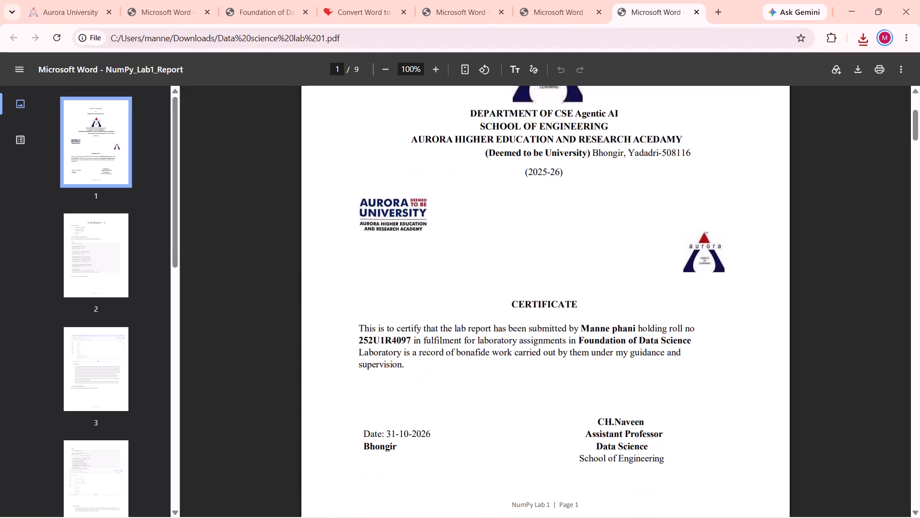
scroll(415, 365, down, 6)
scroll(415, 365, left, 6)
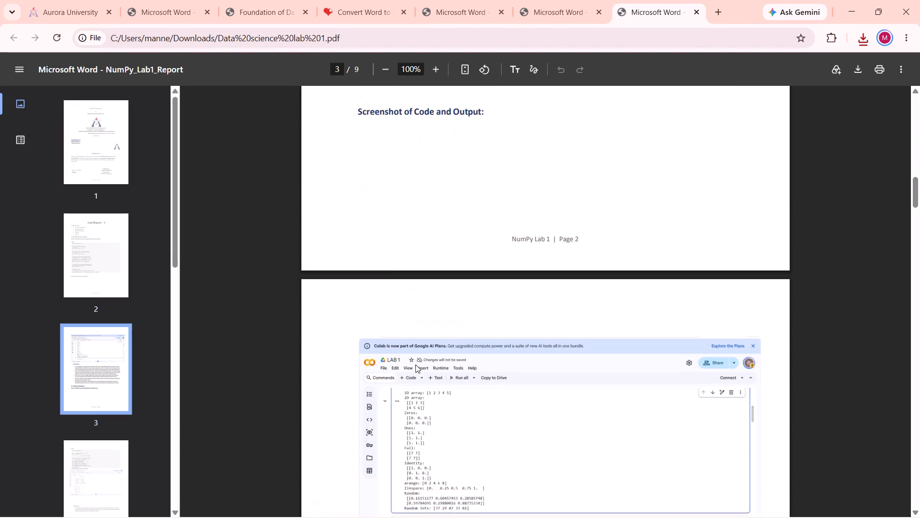
scroll(415, 365, left, 1)
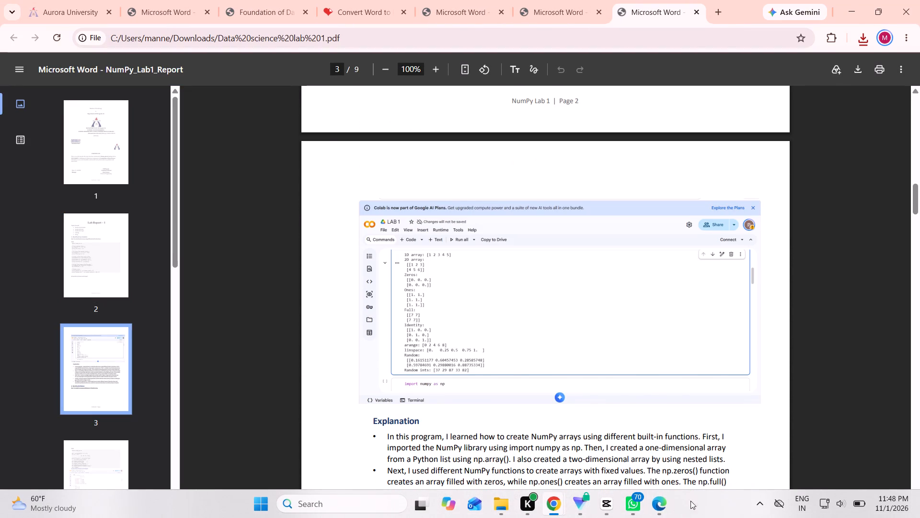
On the Aurora University assessments page, upload the Data science lab 1 PDF for Foundations of Data Science Lab Report 1.
click(57, 0)
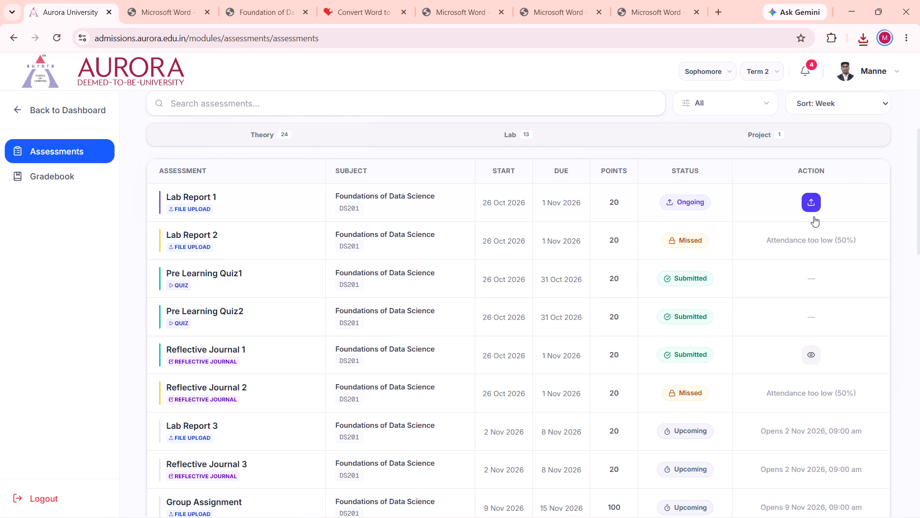
click(810, 194)
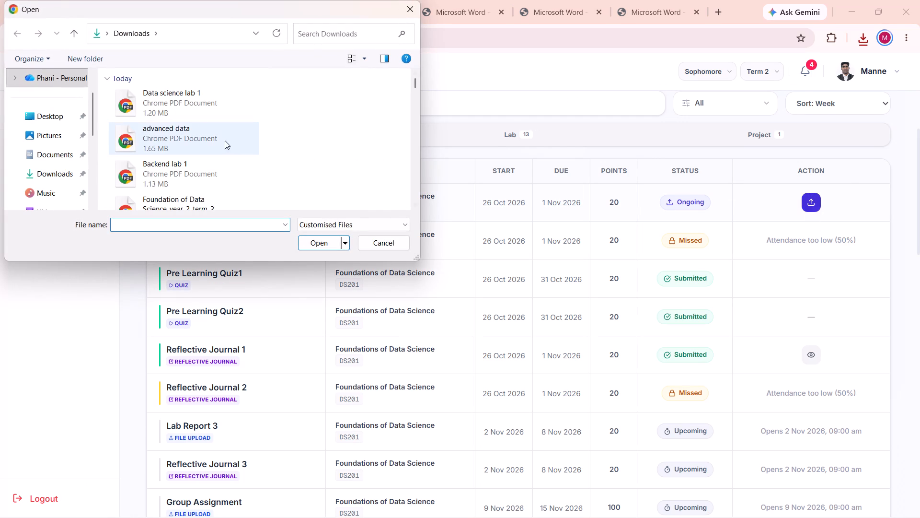
click(184, 105)
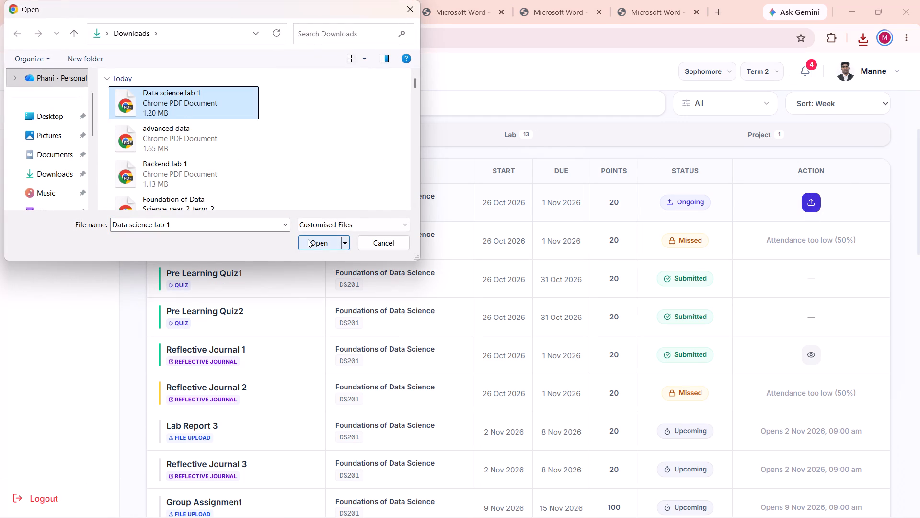
click(308, 239)
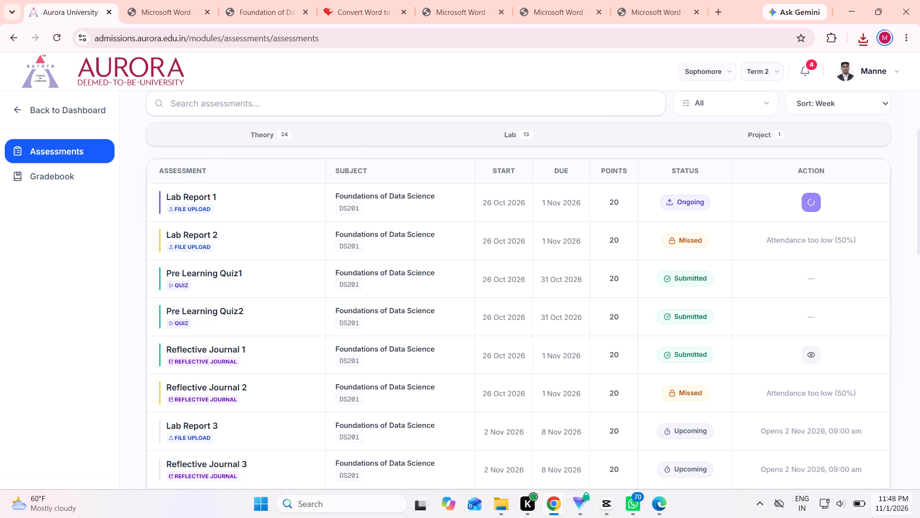
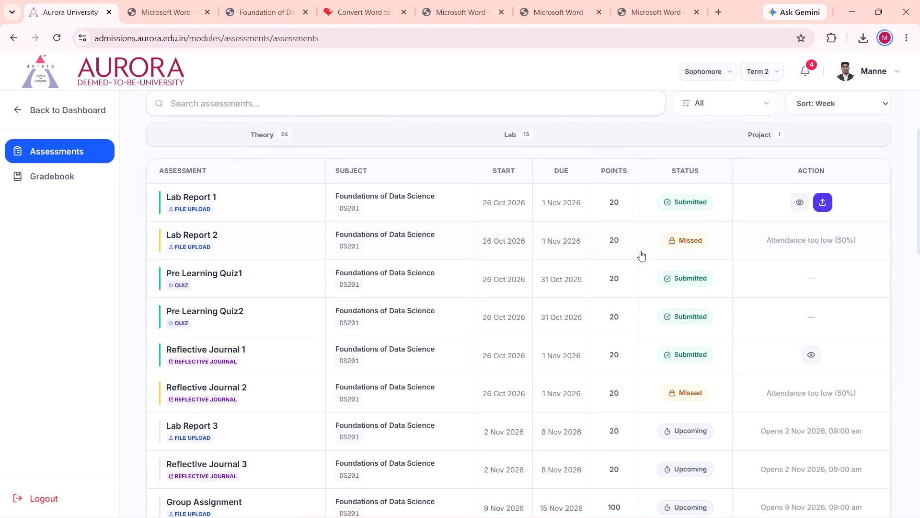
Examine the Lab Report 2 details and submission availability for Foundations of Data Science, and return to the dashboard.
scroll(640, 251, up, 1)
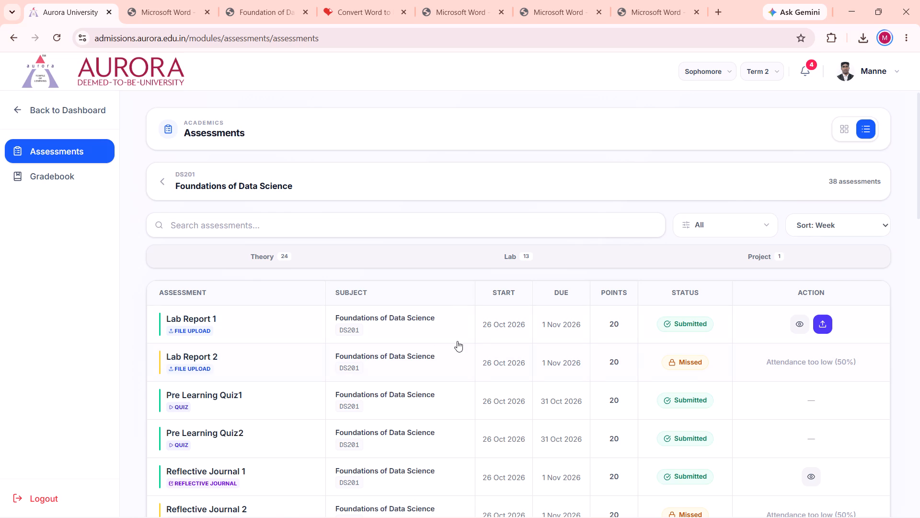
scroll(555, 366, up, 1)
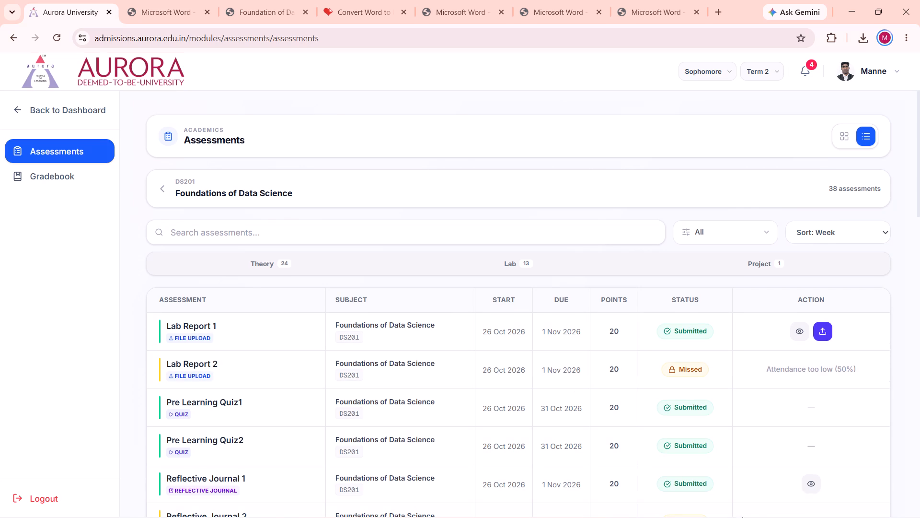
click(517, 371)
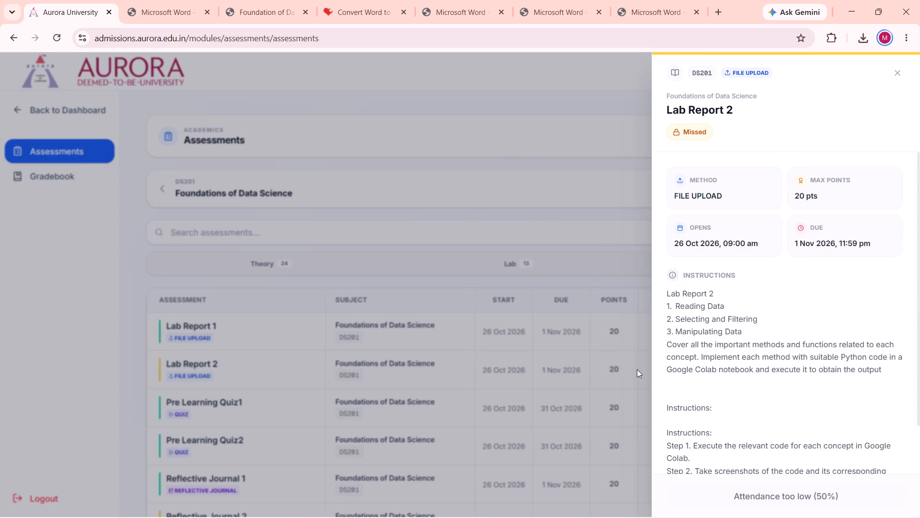
click(637, 369)
click(839, 380)
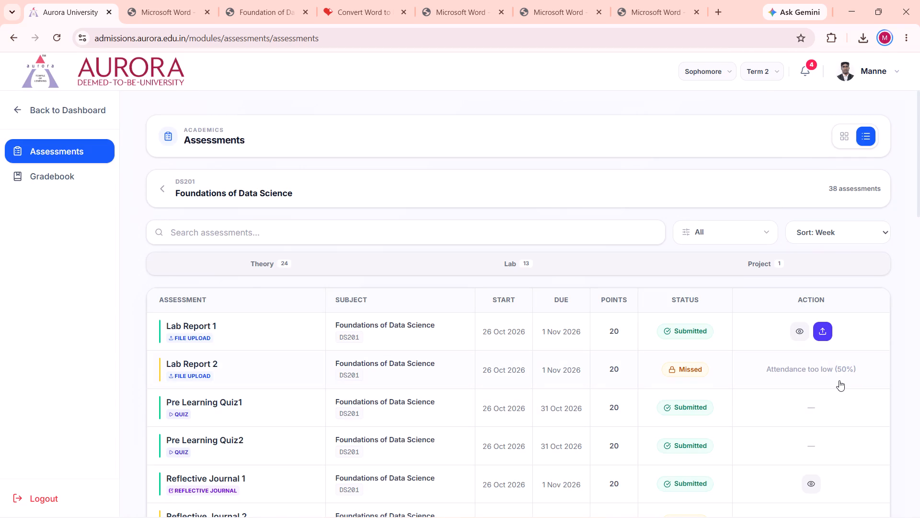
click(682, 373)
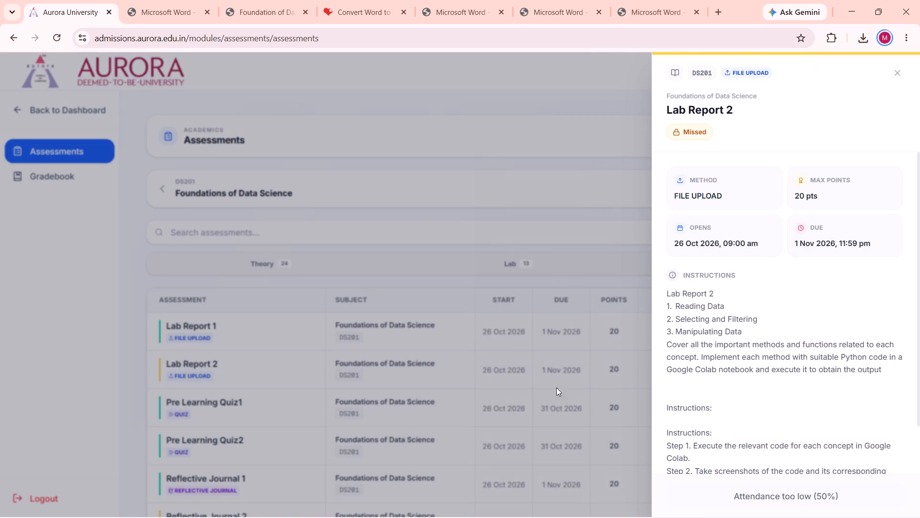
click(518, 378)
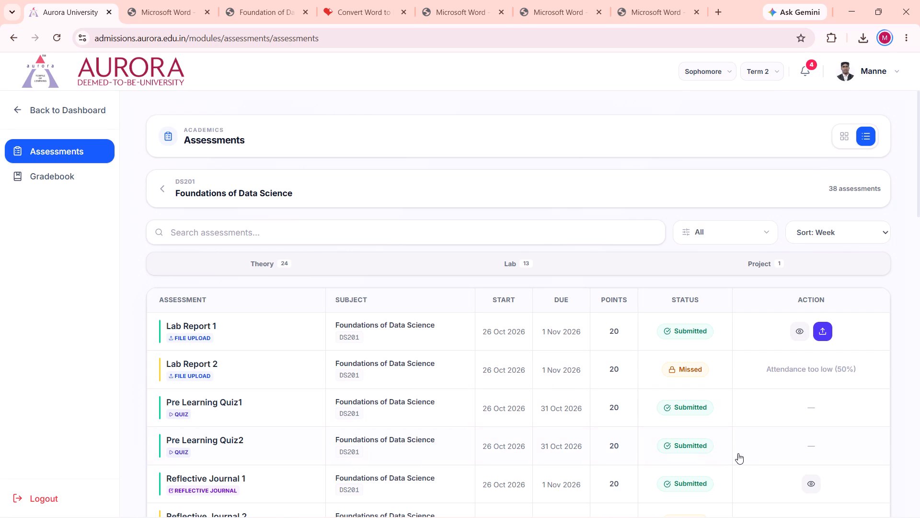
scroll(808, 483, down, 1)
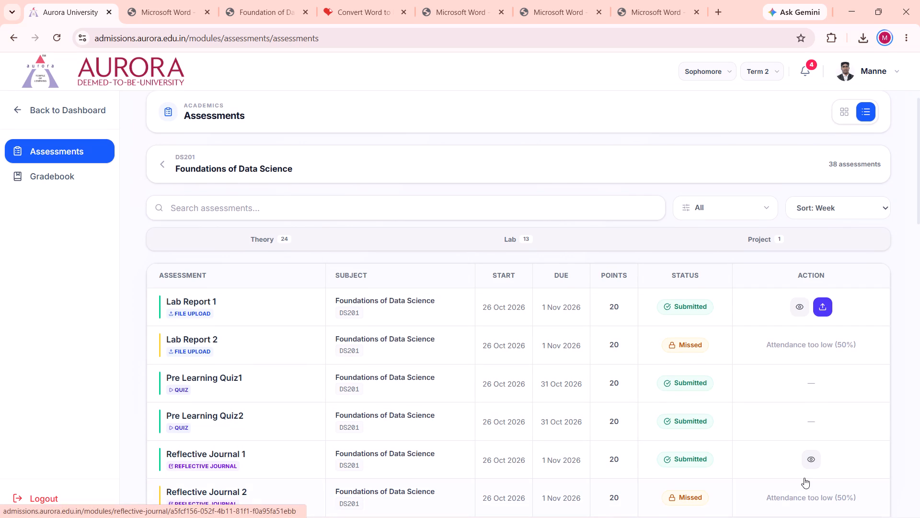
click(603, 358)
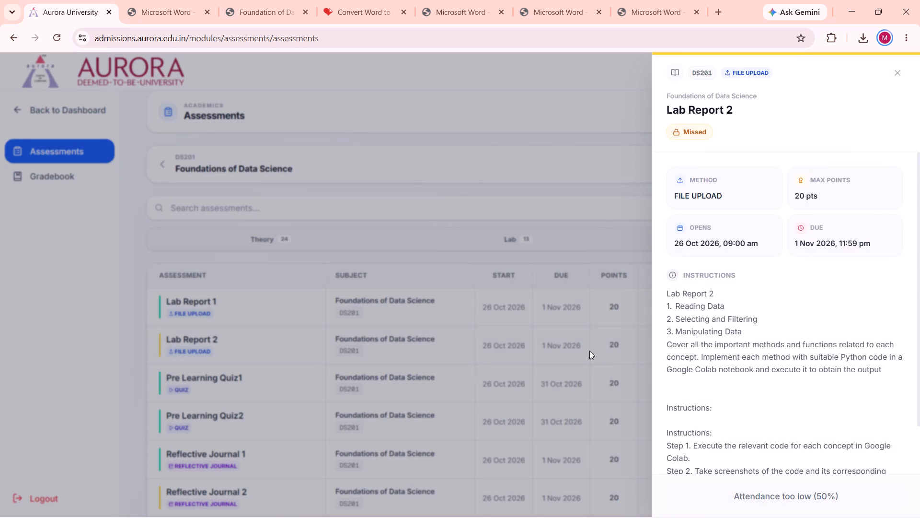
click(589, 351)
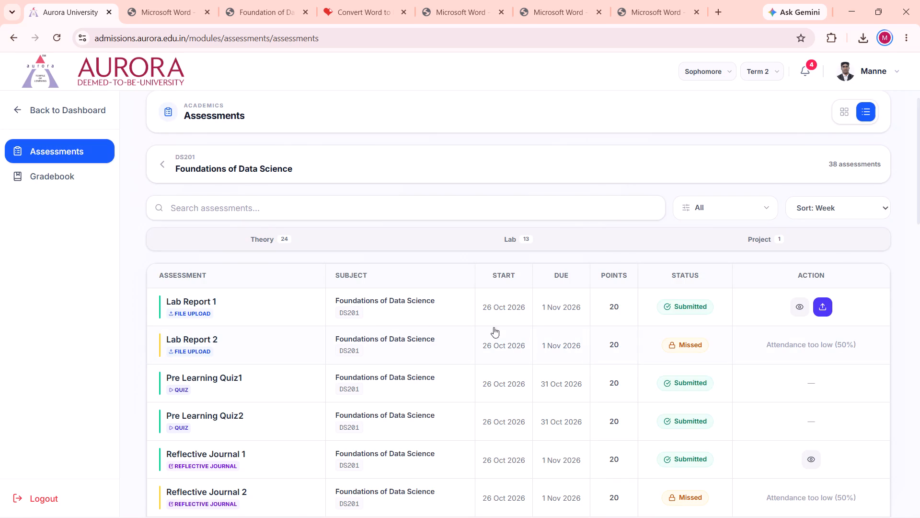
click(20, 109)
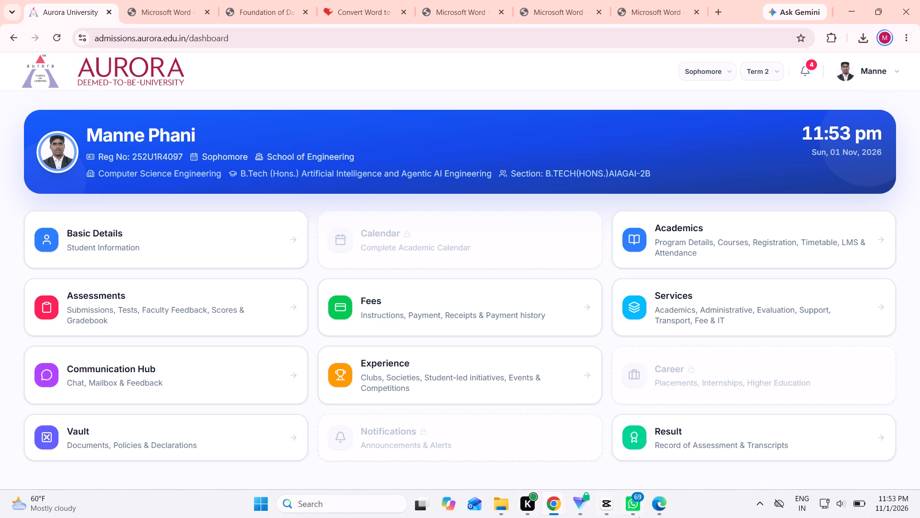
Switch to Edge, leave the Stable Battery problem and open the Coding Practice list that follows Prefix Sum in Module I.
click(653, 515)
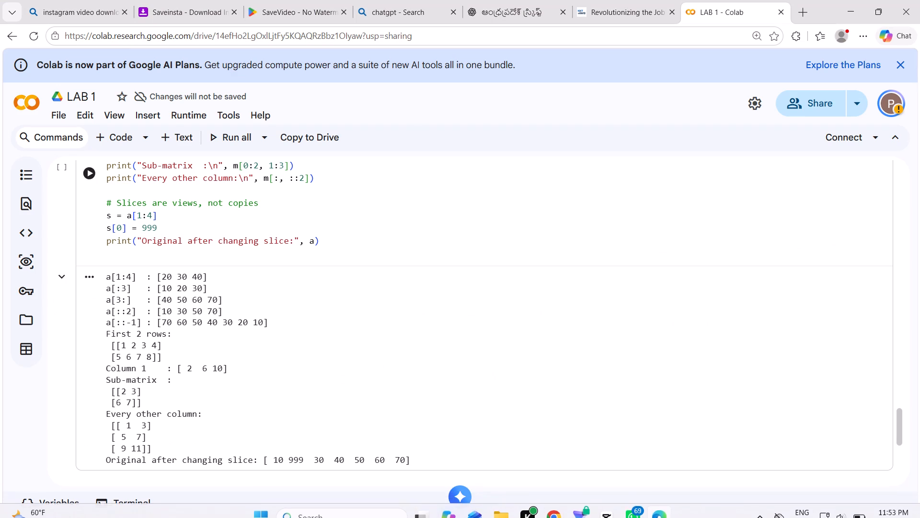
click(636, 0)
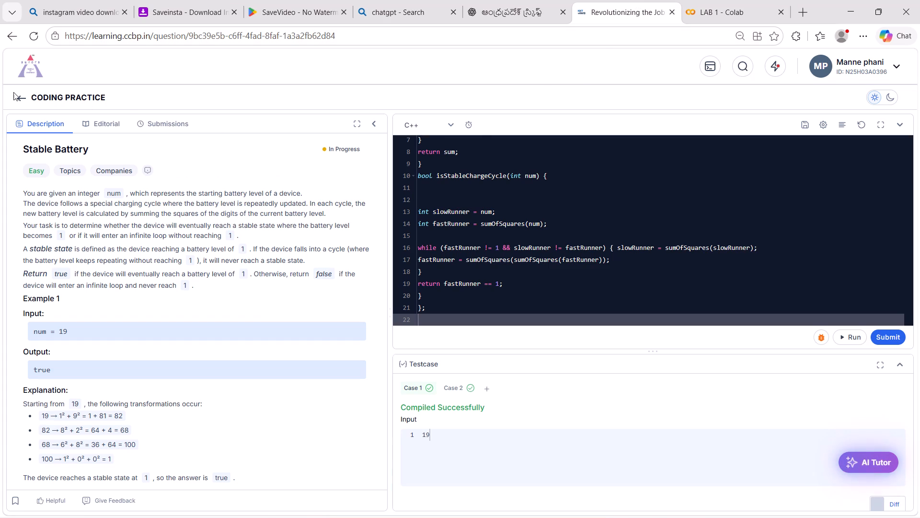
click(29, 98)
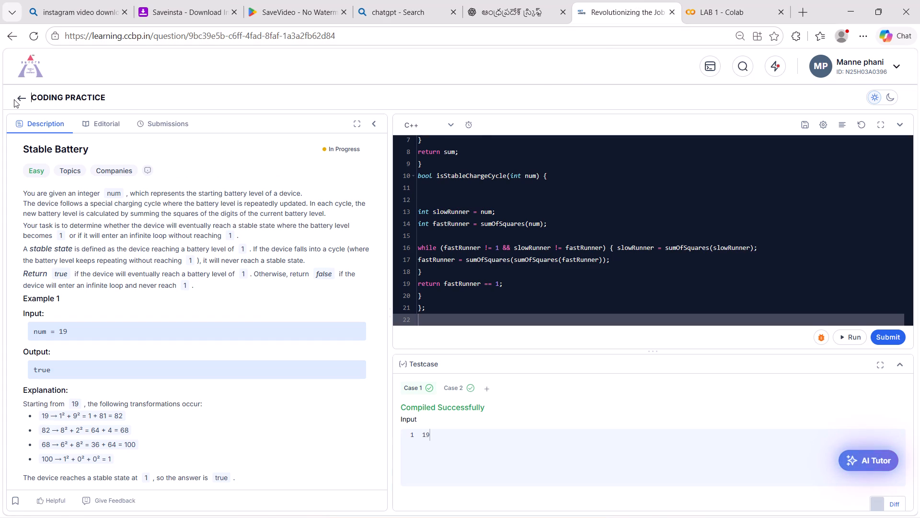
click(14, 99)
click(18, 99)
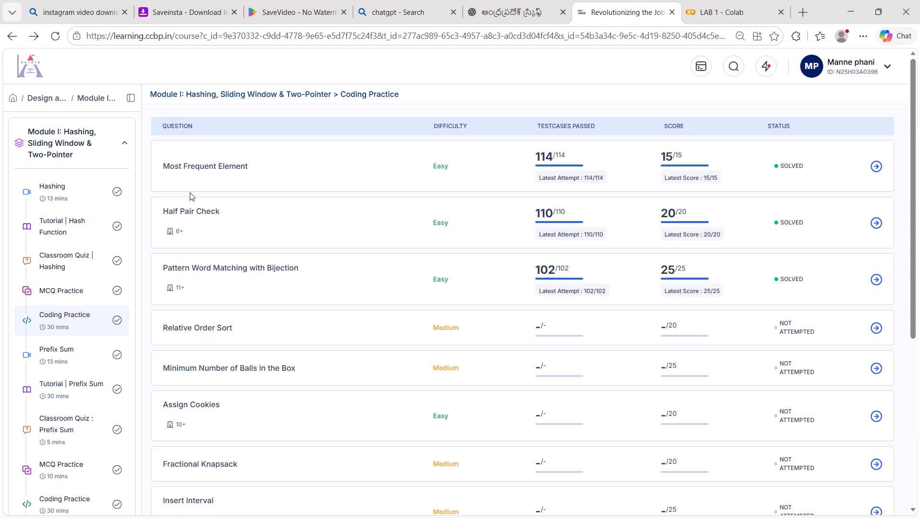
scroll(98, 406, down, 1)
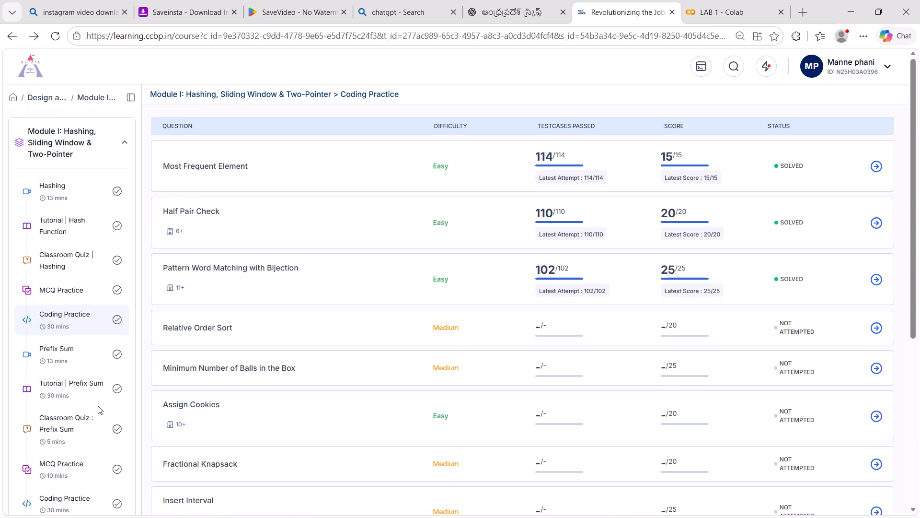
scroll(98, 406, down, 1)
click(96, 421)
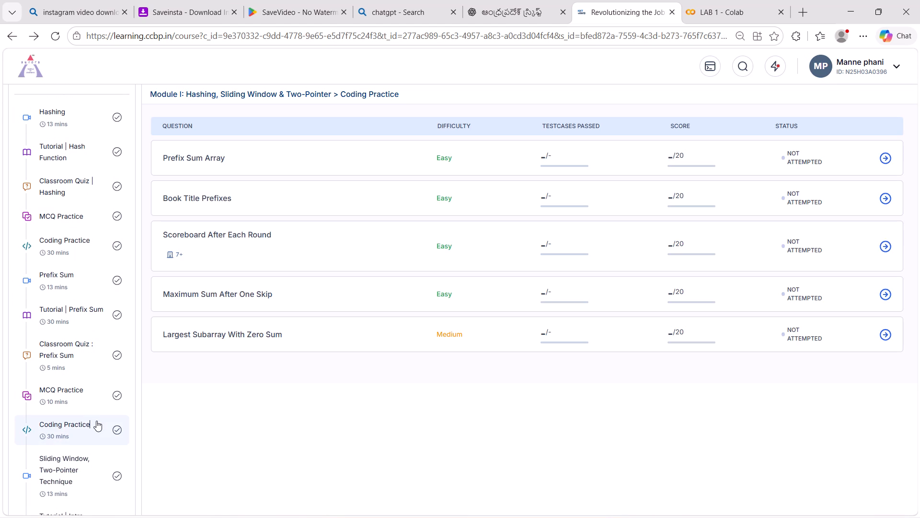
Browse the course outline to Module II: Linked Lists and open the Coding Practice for Introduction to Doubly Linked List.
scroll(96, 421, down, 7)
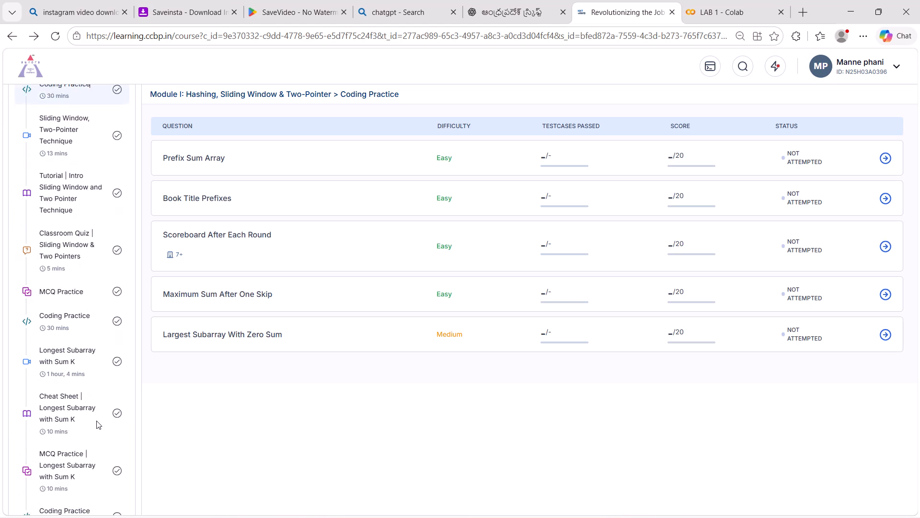
scroll(96, 421, down, 4)
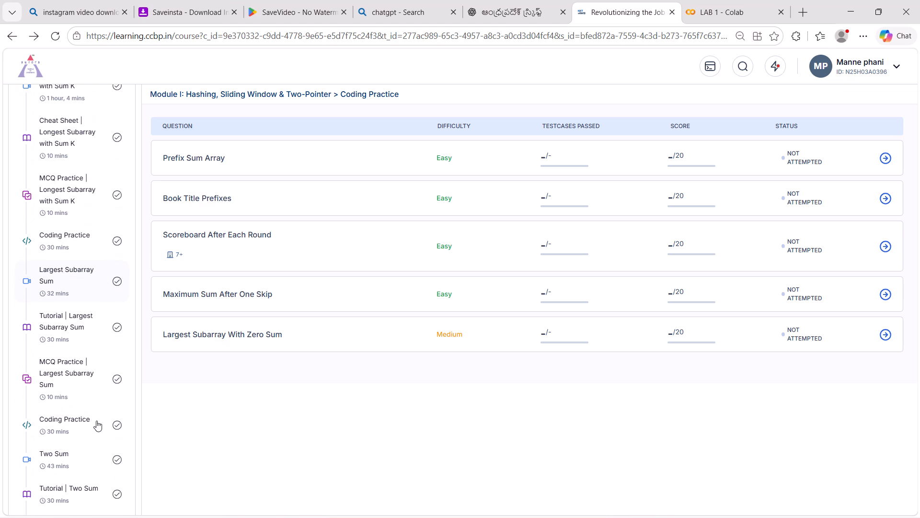
scroll(96, 421, down, 5)
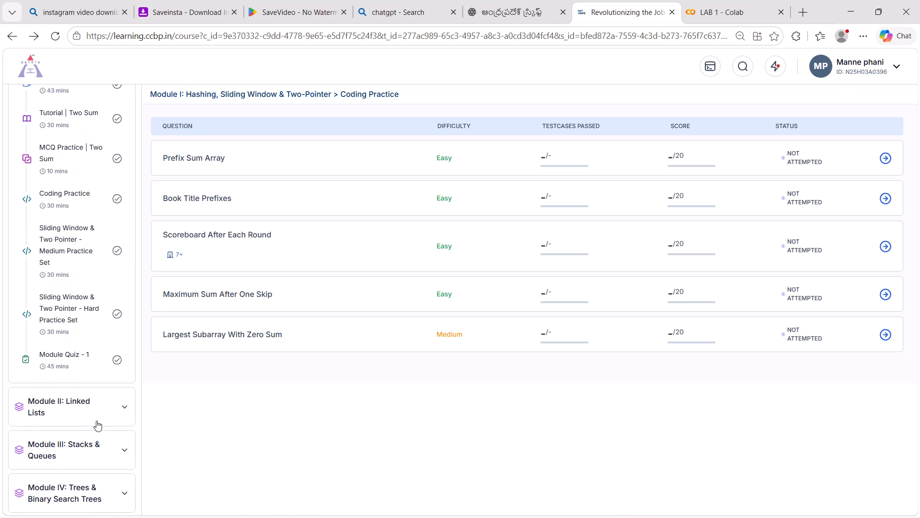
click(108, 399)
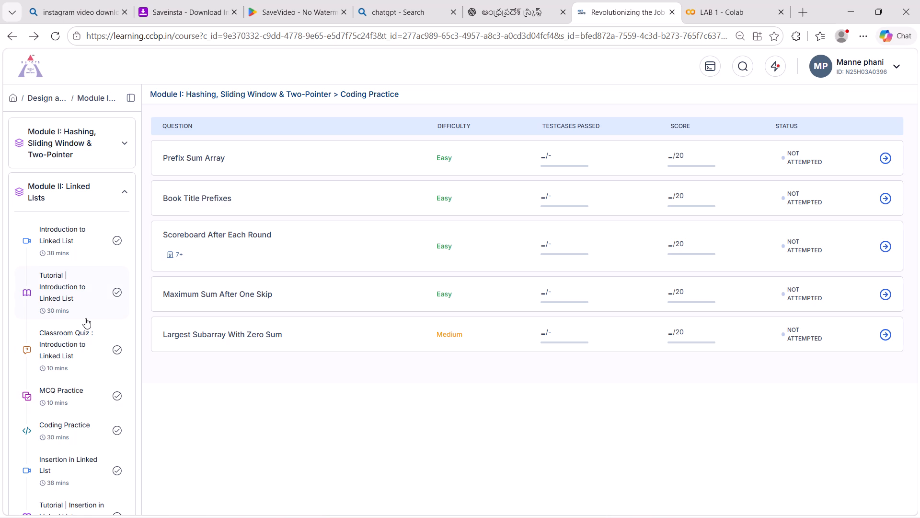
scroll(83, 392, down, 9)
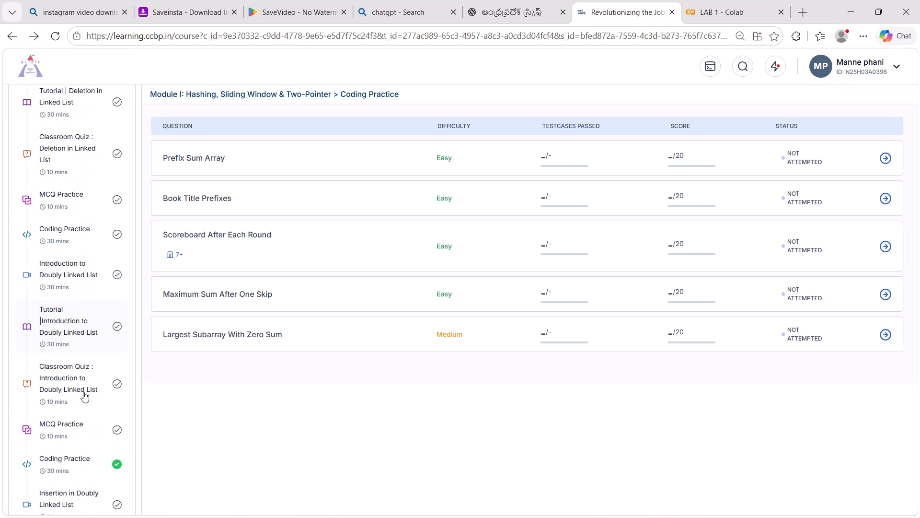
scroll(83, 392, down, 1)
click(62, 450)
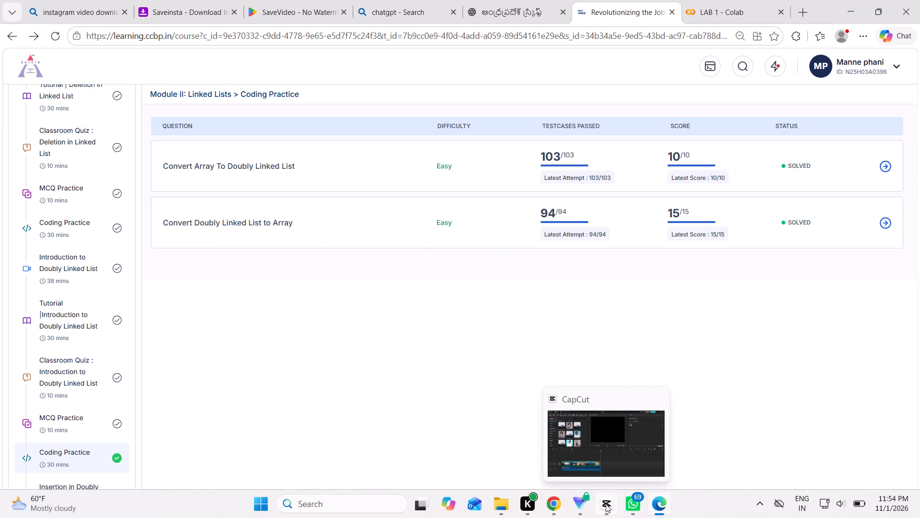
Open the advanced data Word document from Downloads and change its Name of the Assessment to LAB REPORT-02.
click(499, 509)
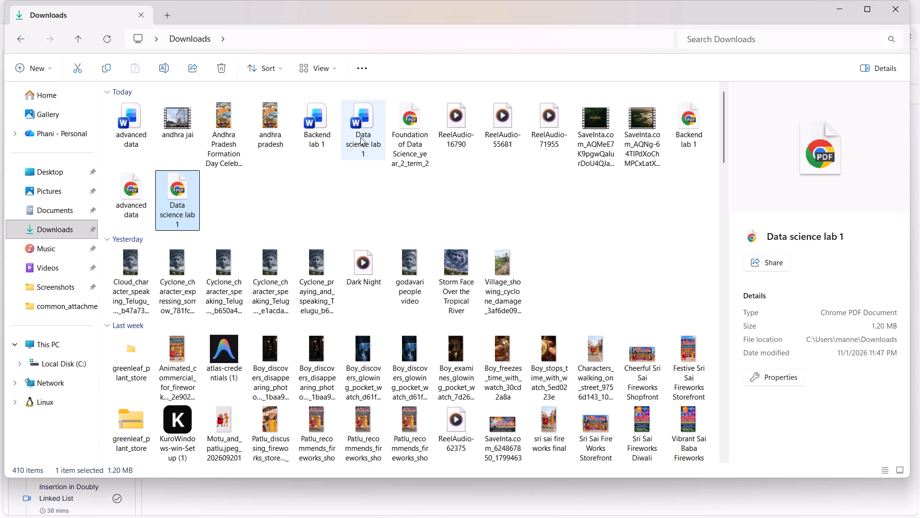
double_click(144, 139)
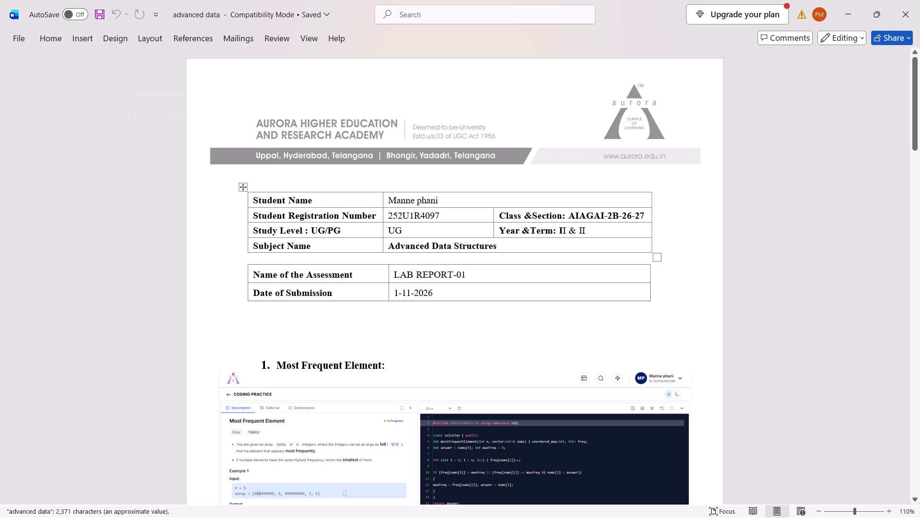
click(471, 277)
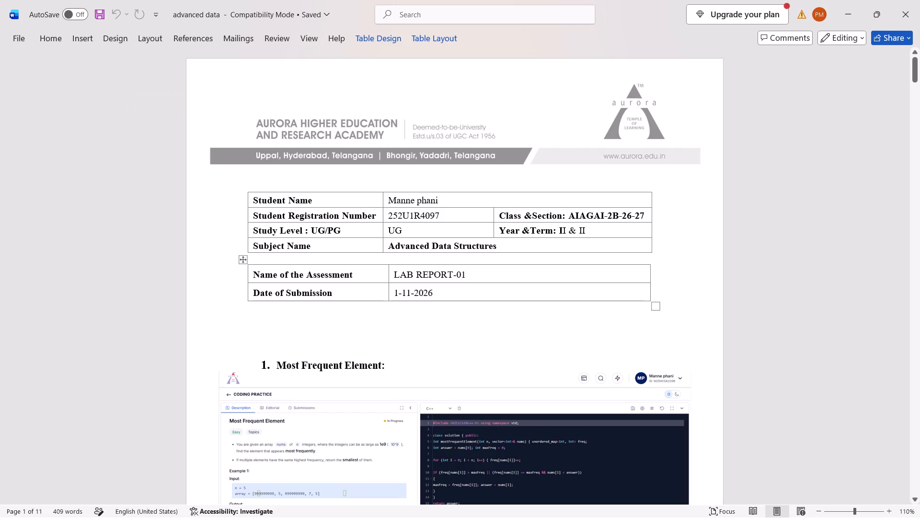
key(BackSpace)
key(2)
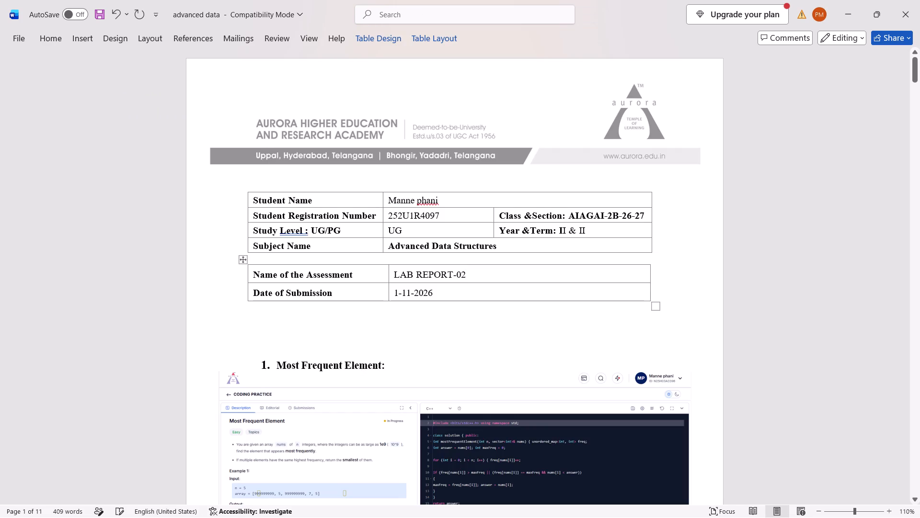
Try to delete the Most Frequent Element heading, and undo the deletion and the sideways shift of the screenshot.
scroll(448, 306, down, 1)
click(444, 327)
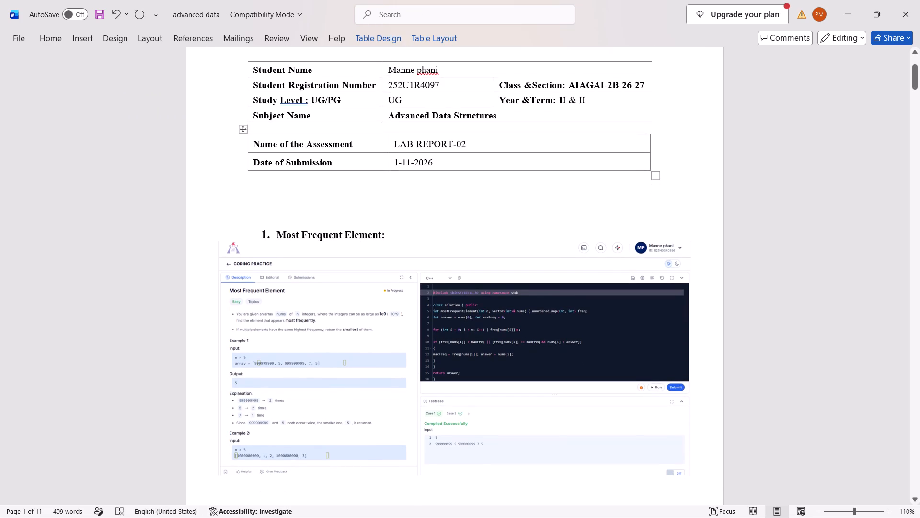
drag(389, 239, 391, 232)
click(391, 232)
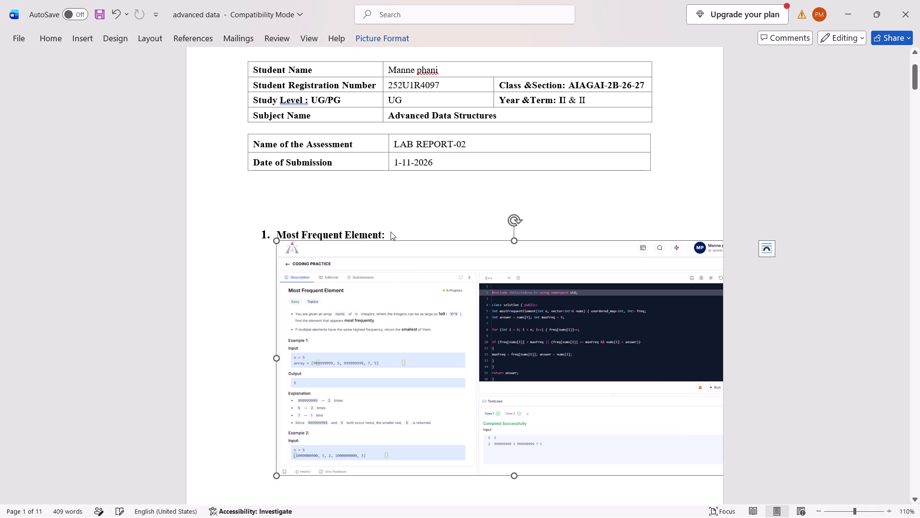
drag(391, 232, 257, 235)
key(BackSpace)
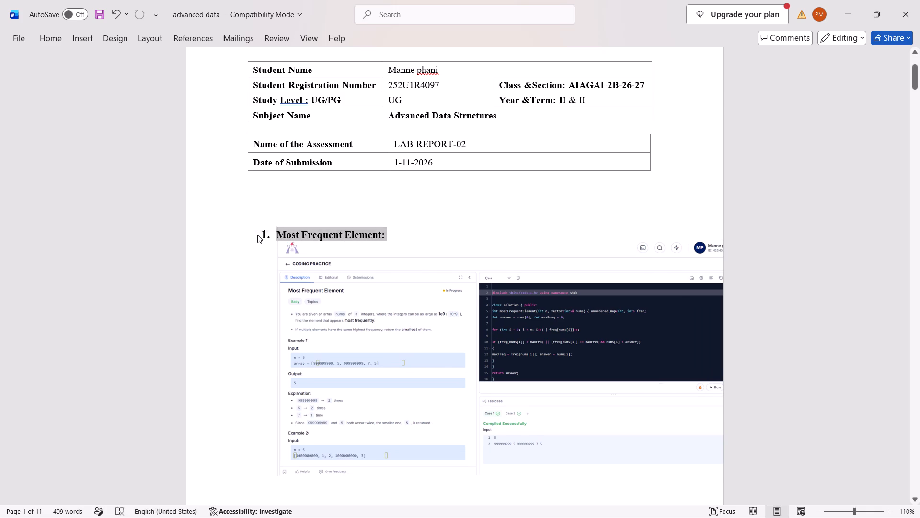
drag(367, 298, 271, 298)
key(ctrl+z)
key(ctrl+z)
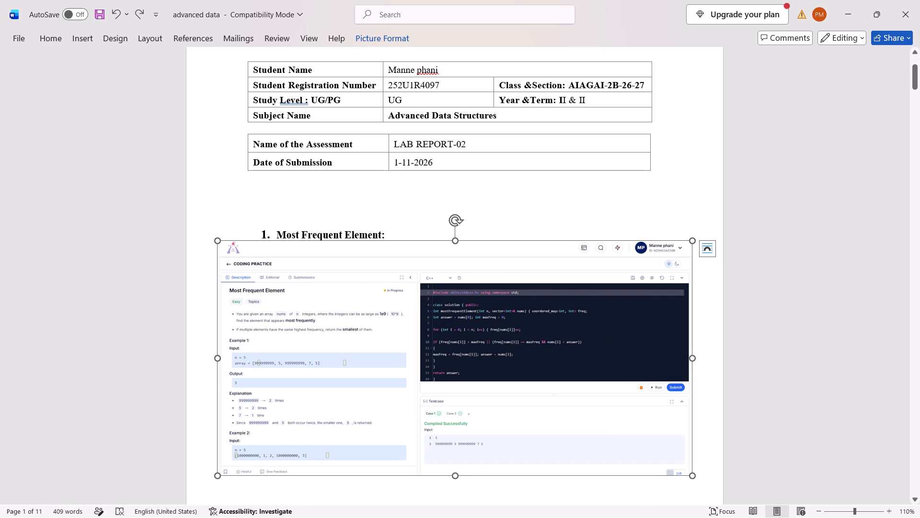
Delete the numbered Most Frequent Element heading above the first screenshot.
click(388, 231)
drag(388, 231, 309, 237)
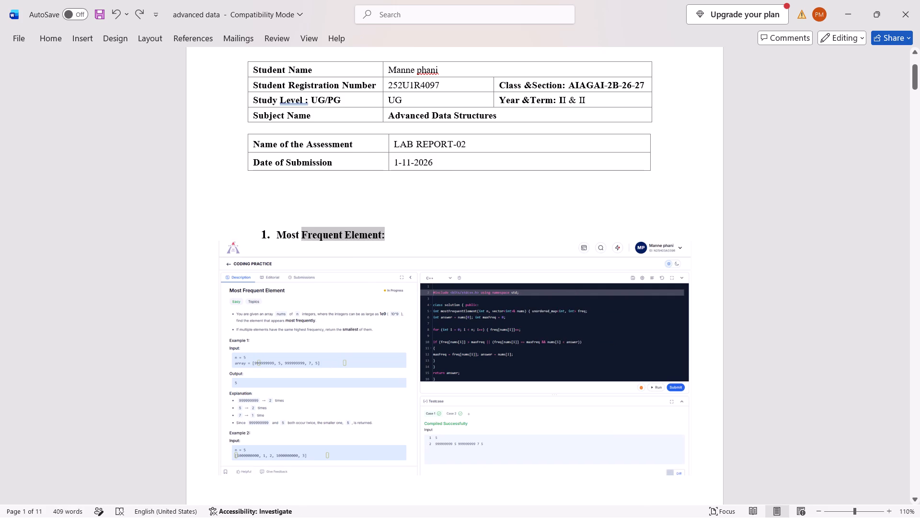
drag(309, 237, 258, 228)
key(BackSpace)
key(BackSpace)
key(BackSpace)
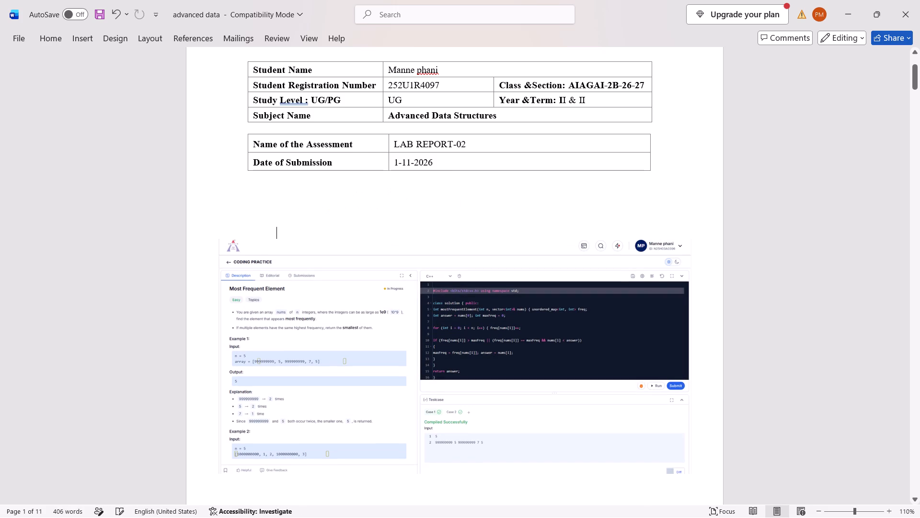
Open the Convert Array To Doubly Linked List problem in the Linked Lists coding practice and copy a screen capture of its page.
click(305, 316)
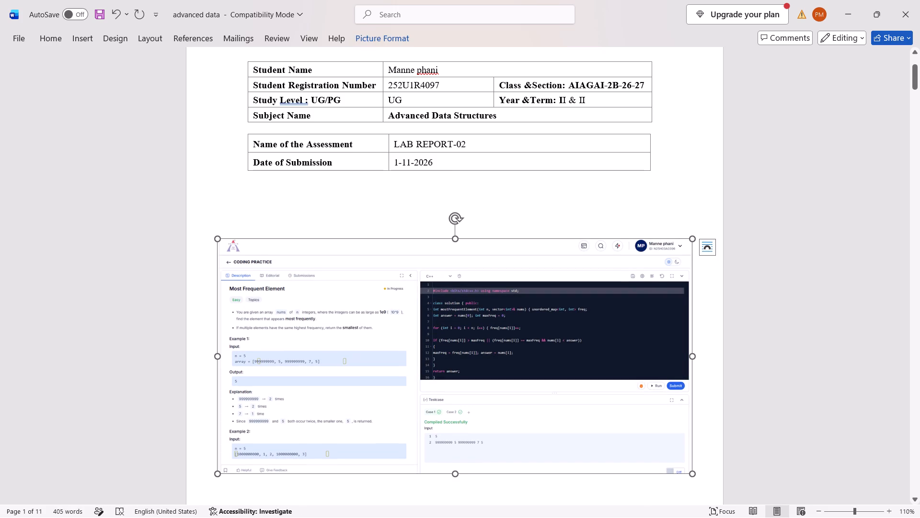
scroll(336, 318, down, 2)
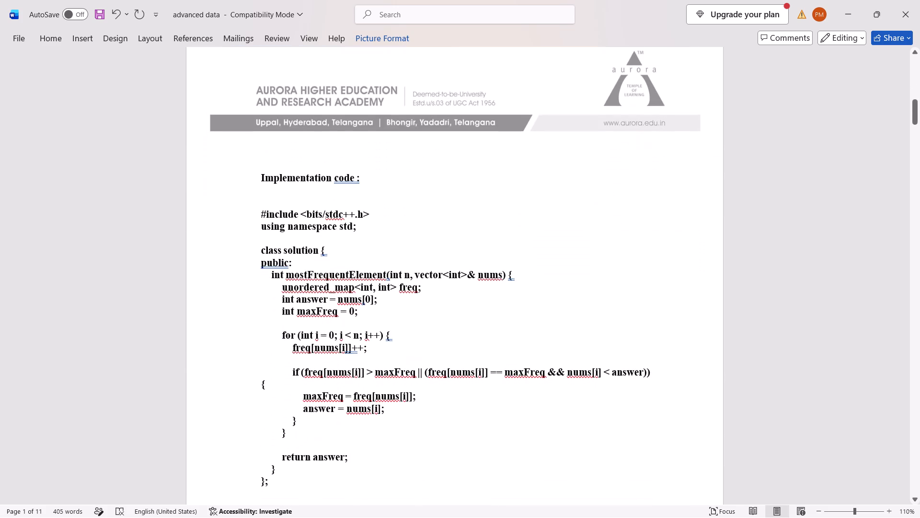
scroll(336, 318, down, 1)
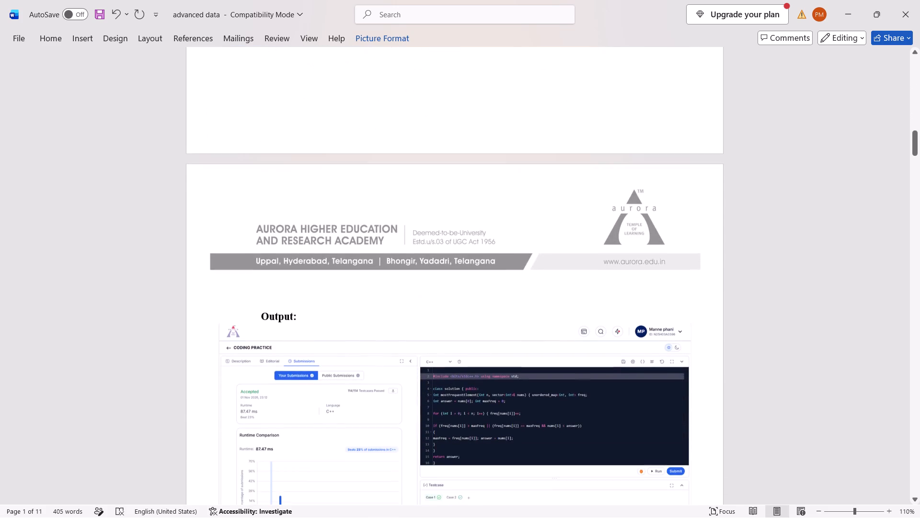
scroll(381, 379, up, 2)
right_click(381, 379)
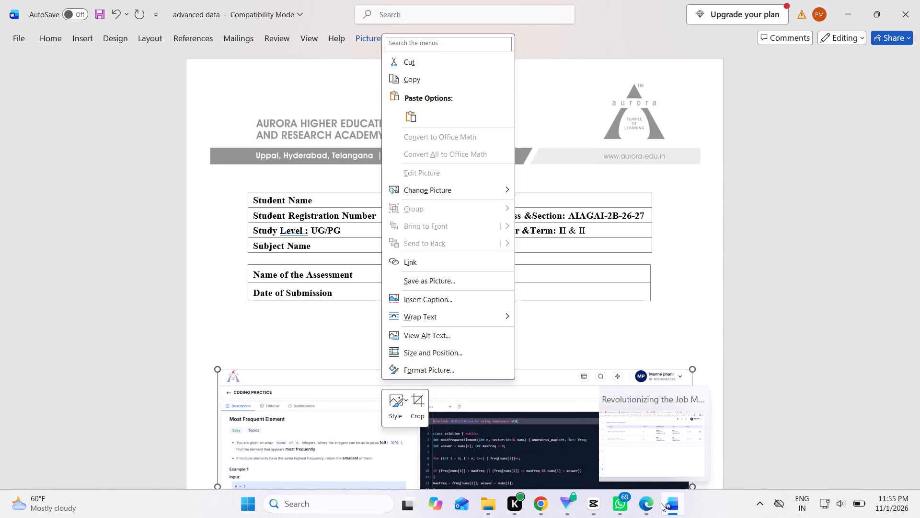
click(632, 466)
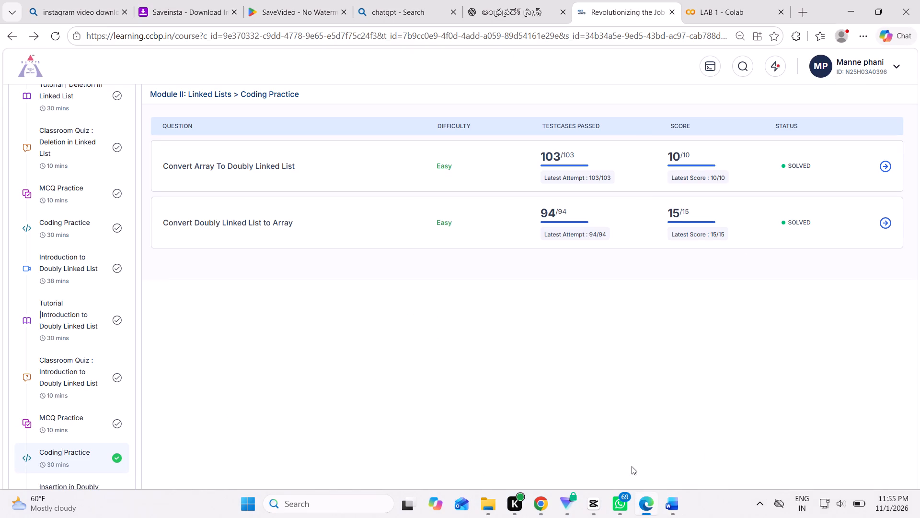
click(851, 171)
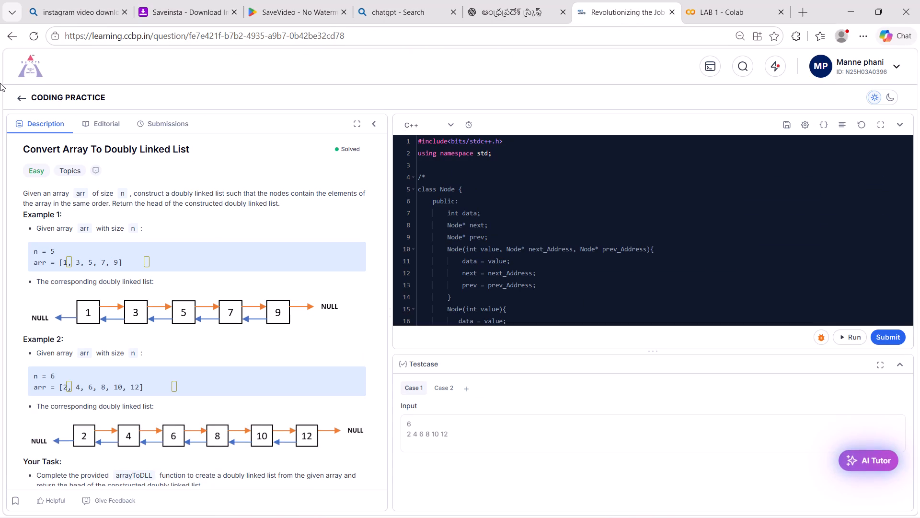
key(Print)
drag(1, 43, 919, 507)
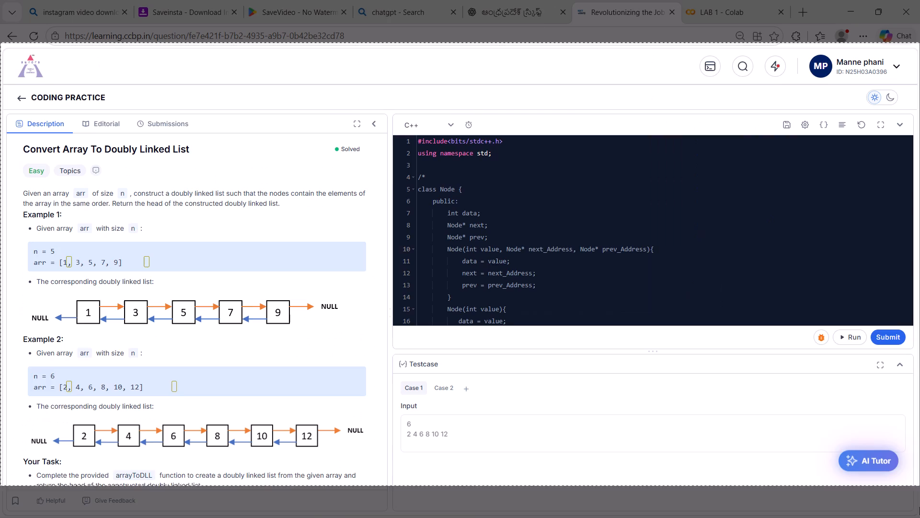
drag(919, 507, 919, 515)
key(ctrl+c)
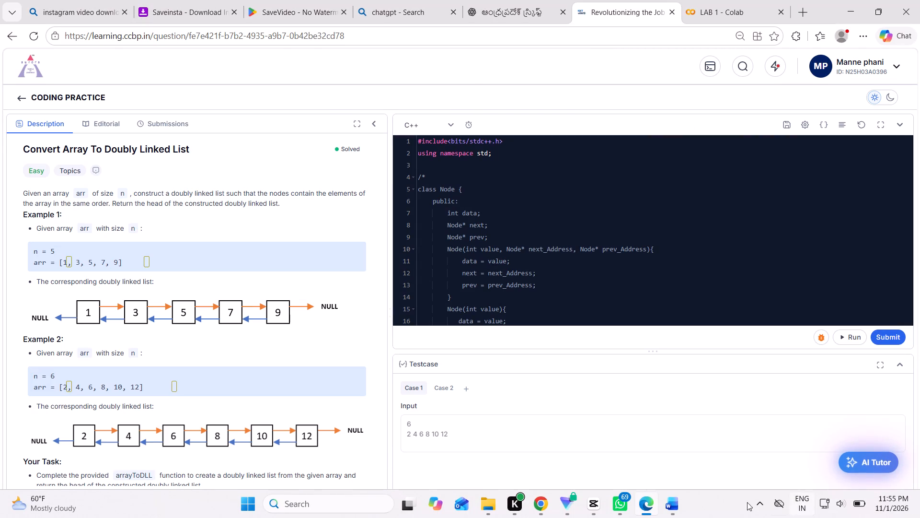
Replace the Most Frequent Element screenshot on the report's first page with the captured Convert Array To Doubly Linked List page.
click(669, 505)
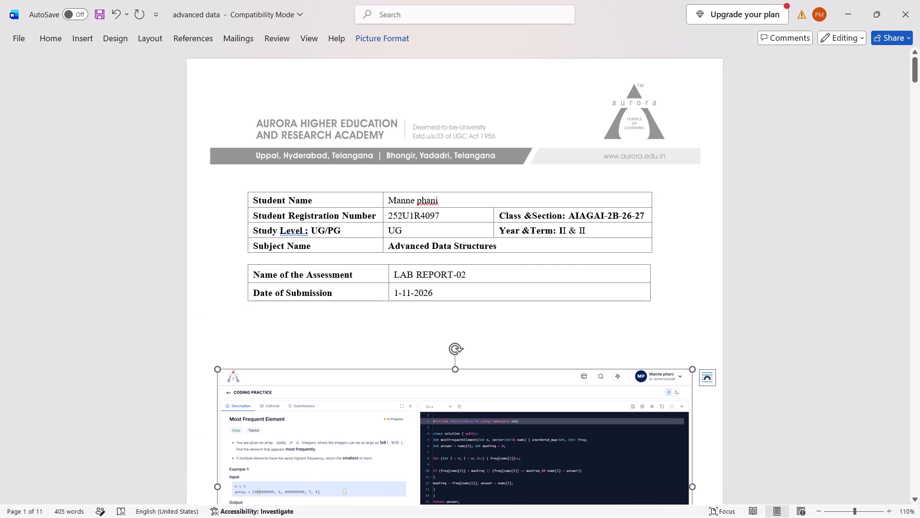
key(Delete)
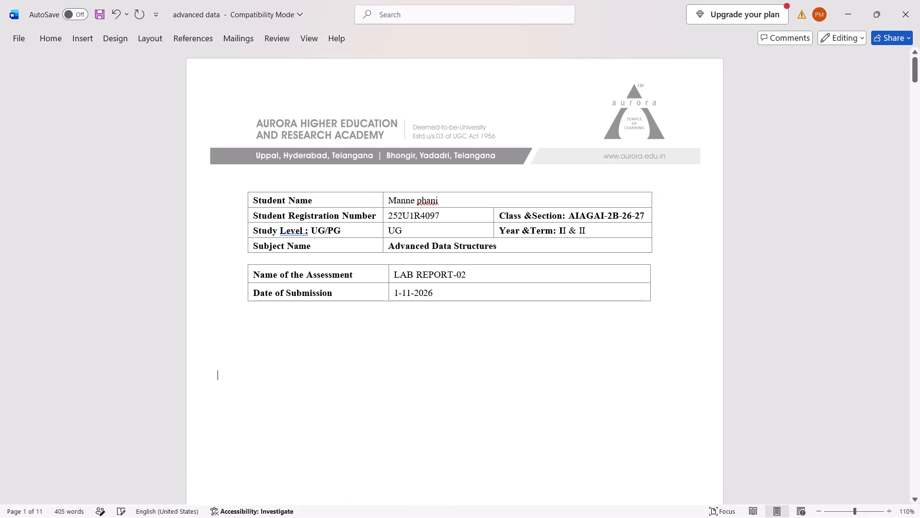
key(ctrl+v)
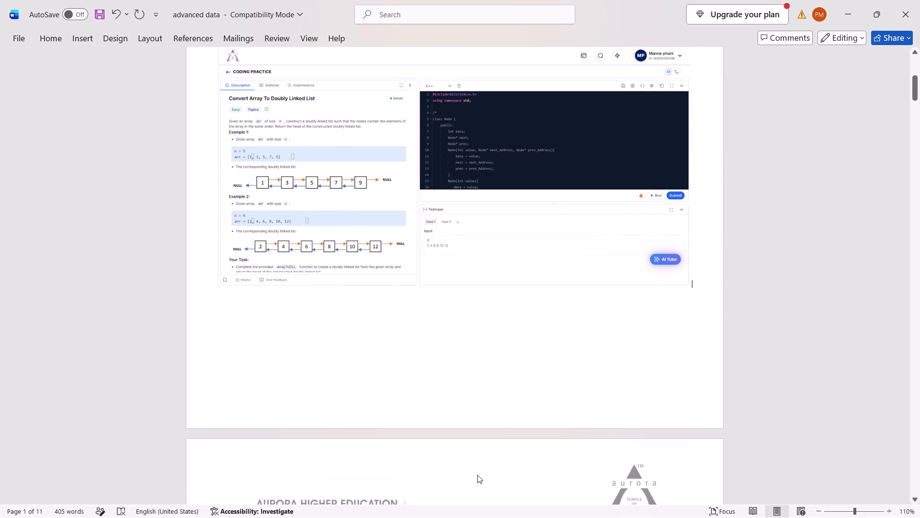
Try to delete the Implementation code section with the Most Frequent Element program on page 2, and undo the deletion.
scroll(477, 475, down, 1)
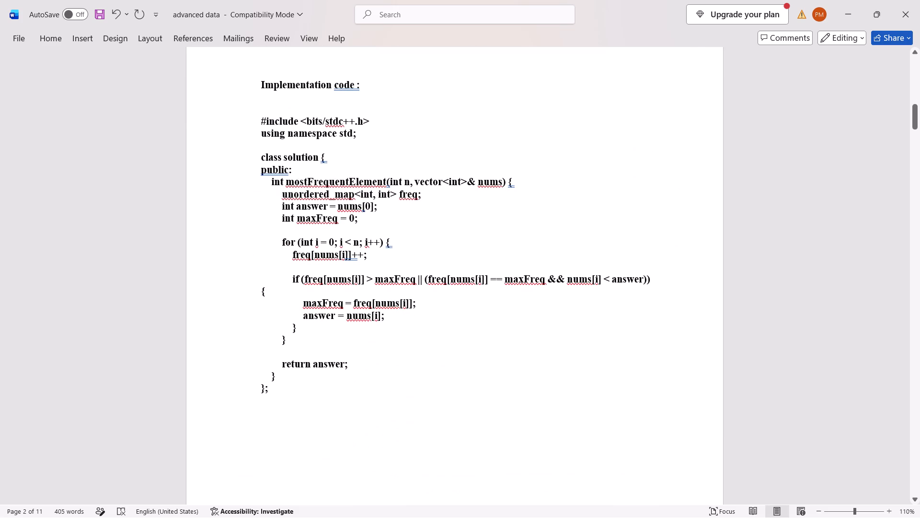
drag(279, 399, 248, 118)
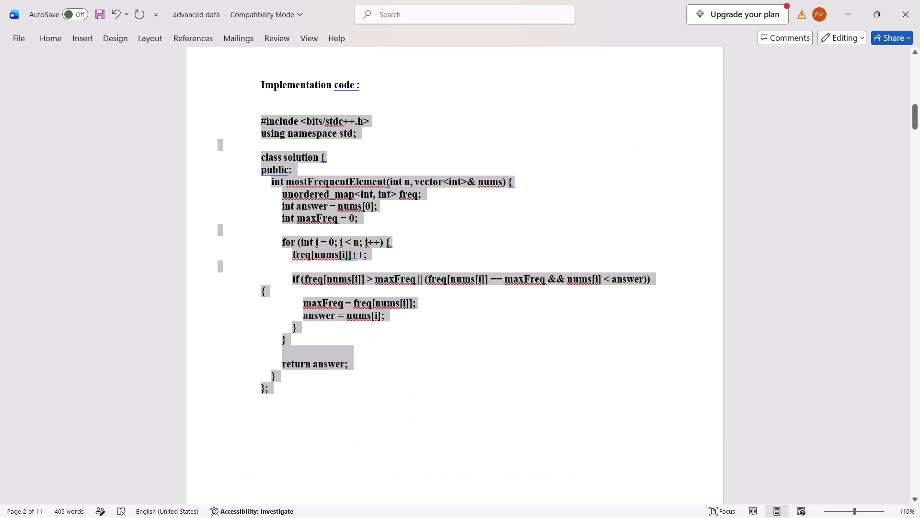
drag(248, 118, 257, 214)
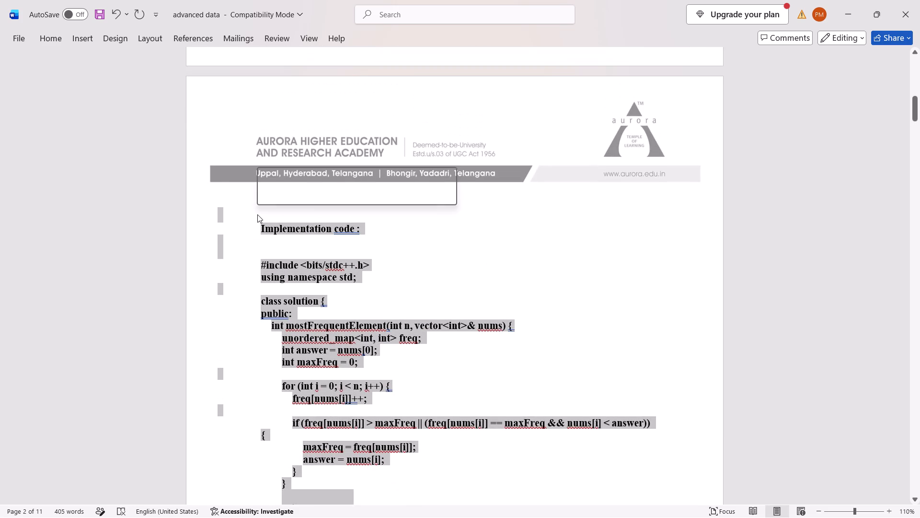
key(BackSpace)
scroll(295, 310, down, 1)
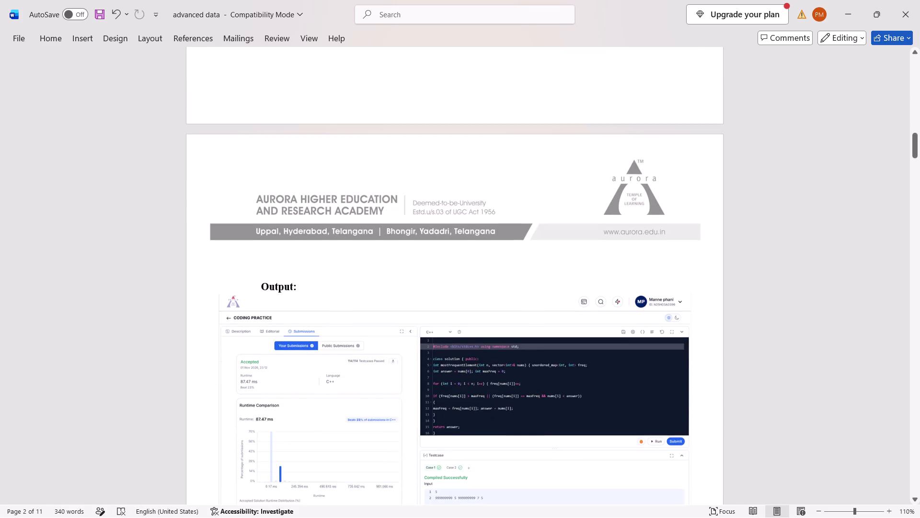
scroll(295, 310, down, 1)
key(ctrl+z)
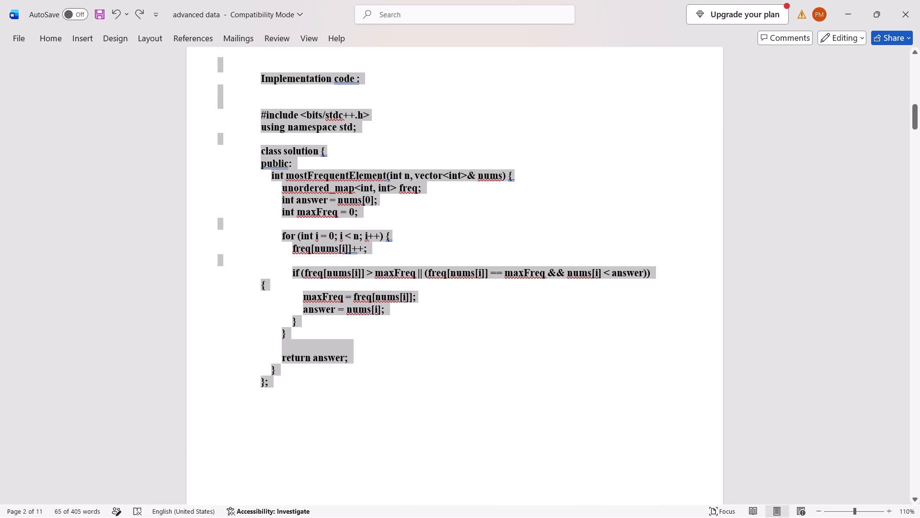
Replace the old program under the Implementation code heading with the full code copied from the Convert Array To Doubly Linked List editor.
click(645, 508)
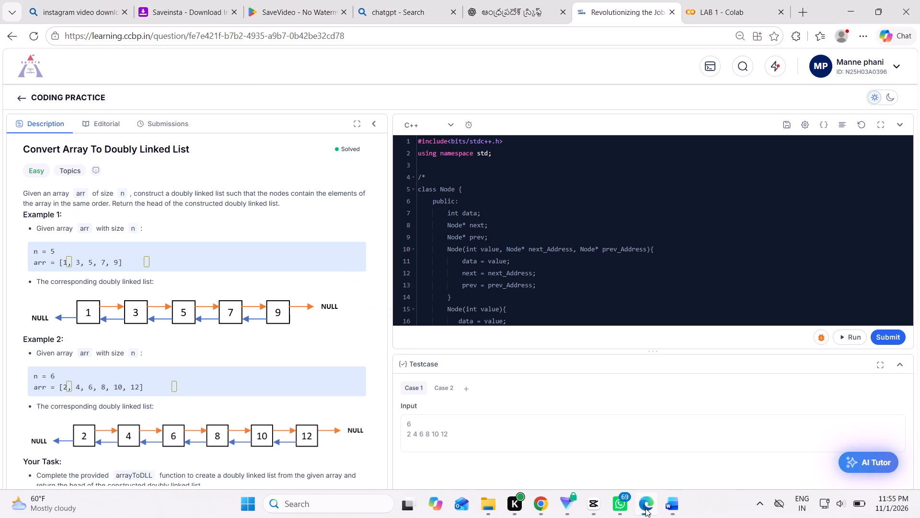
scroll(535, 291, down, 5)
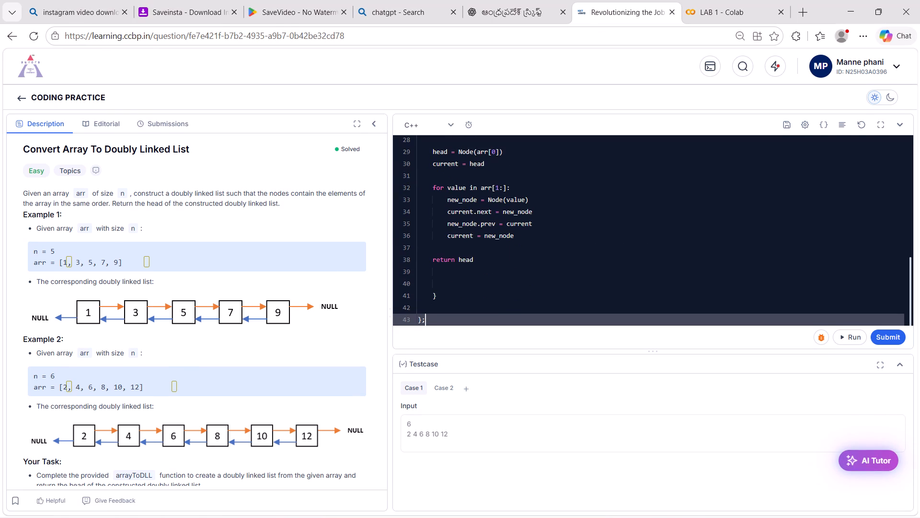
drag(429, 321, 436, 75)
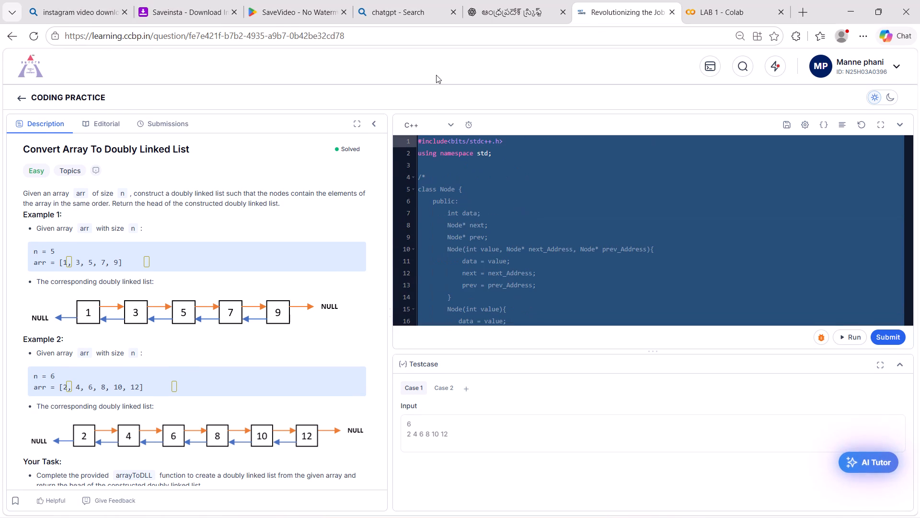
key(ctrl+c)
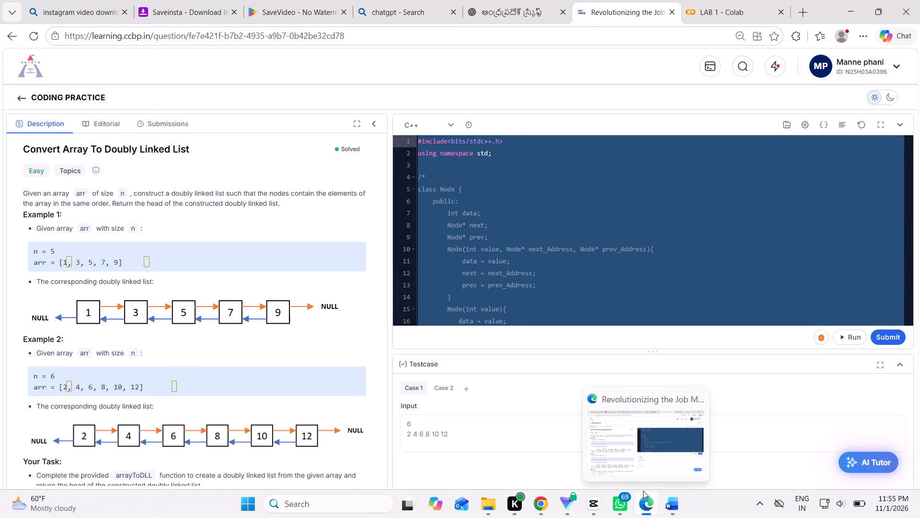
click(644, 458)
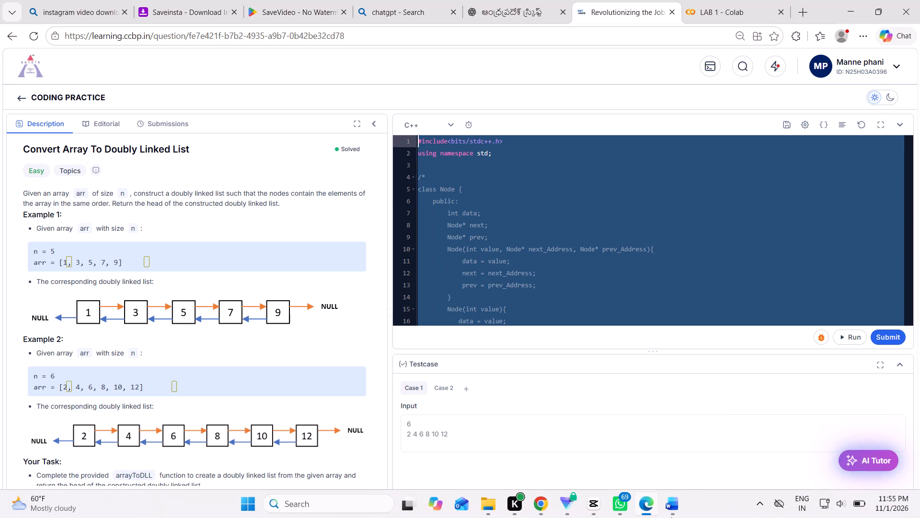
click(673, 511)
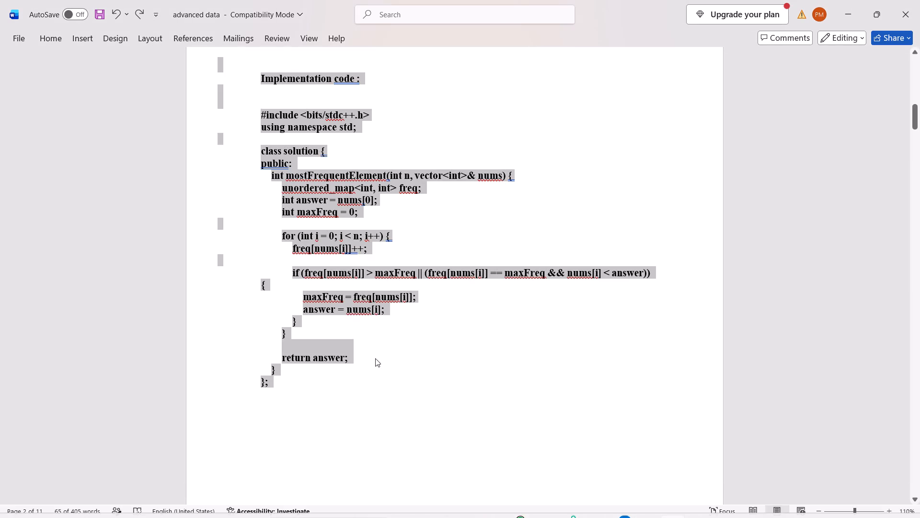
click(292, 387)
drag(292, 387, 260, 232)
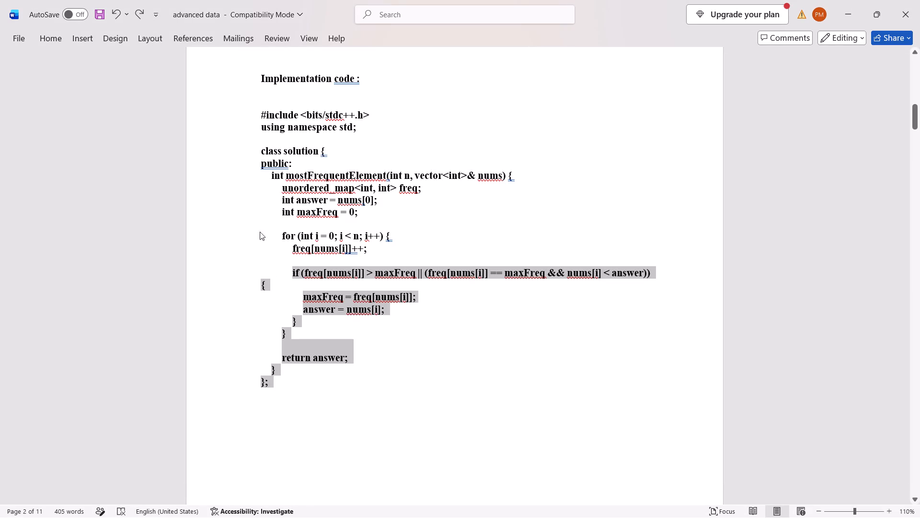
drag(260, 232, 256, 110)
key(BackSpace)
key(ctrl+v)
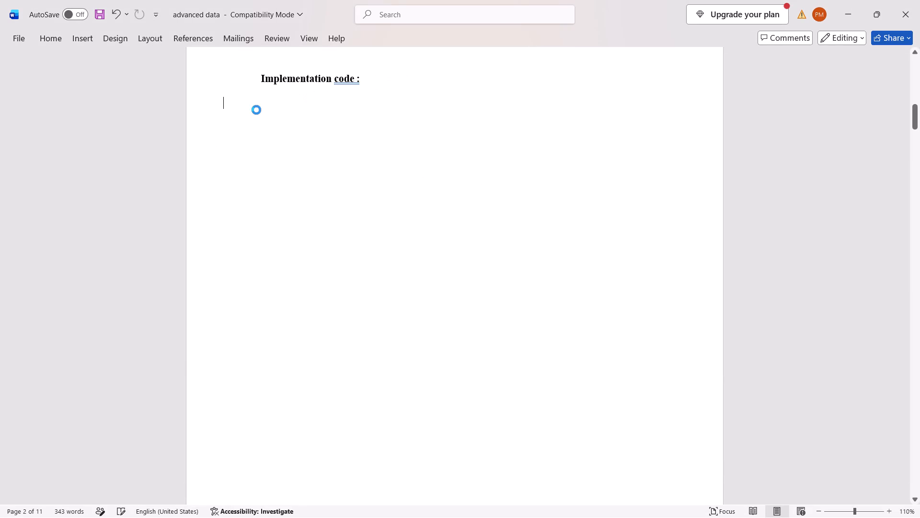
Delete the indent and the blank space in front of the Output heading above the old submission screenshot.
scroll(269, 137, down, 1)
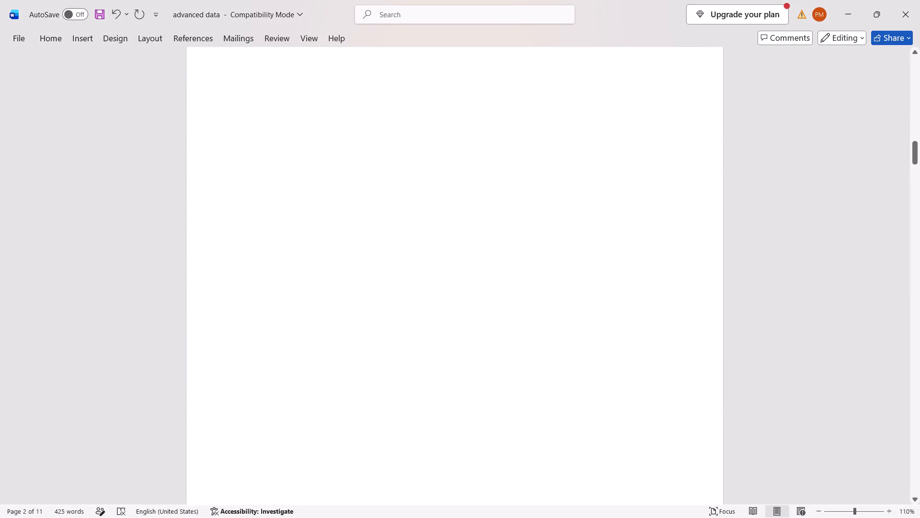
scroll(269, 137, down, 2)
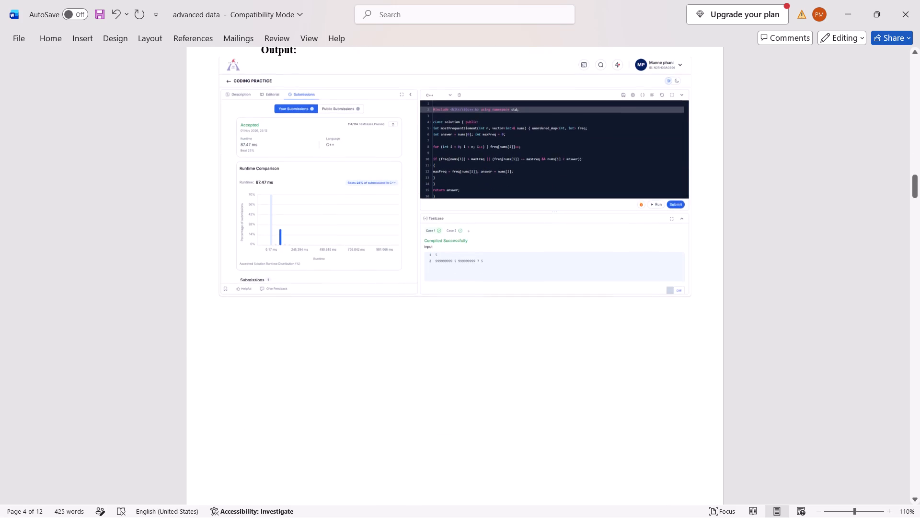
scroll(273, 149, up, 1)
click(259, 289)
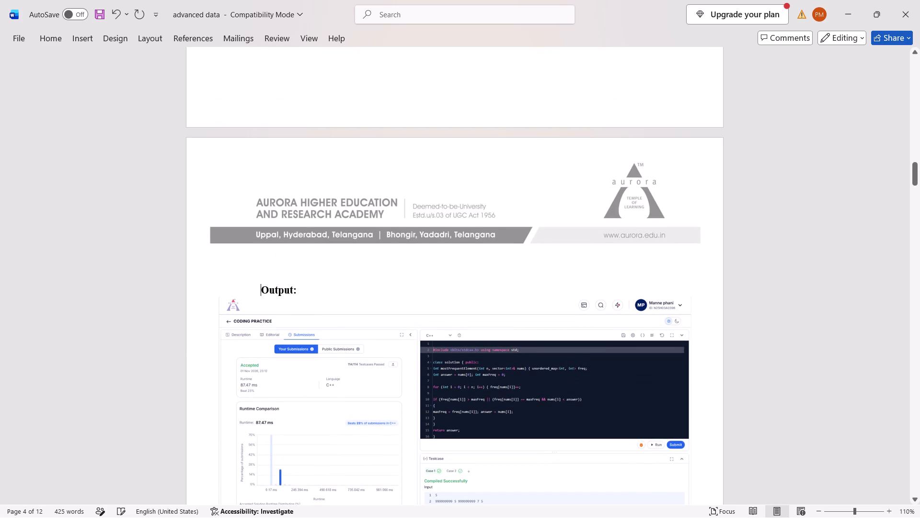
key(BackSpace)
key(BackSpace)
key(BackSpace)
key(BackSpace)
key(BackSpace)
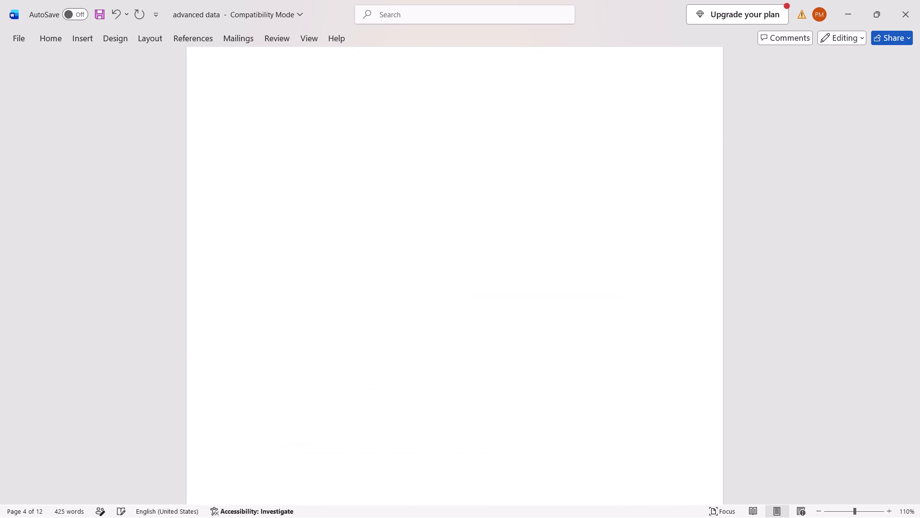
key(BackSpace)
Undo the last two deletions made ahead of the Output heading.
scroll(259, 289, down, 1)
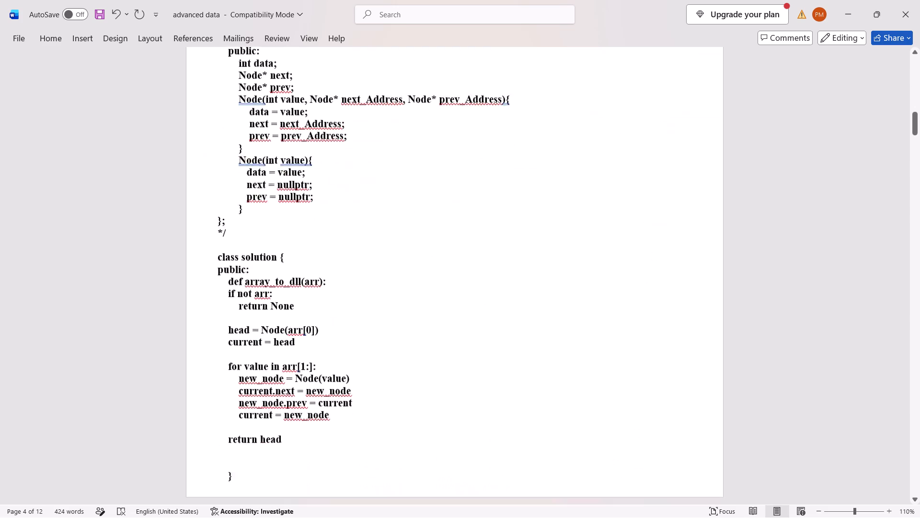
scroll(259, 289, down, 3)
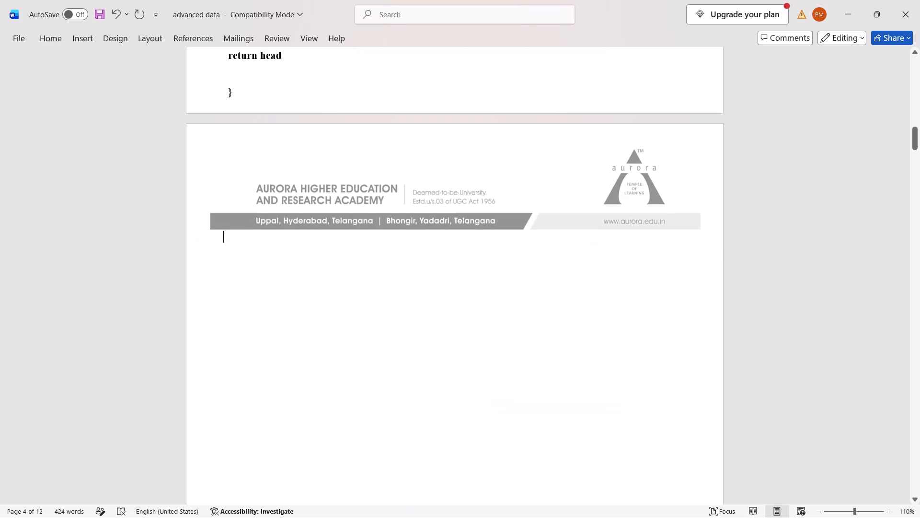
scroll(259, 289, down, 1)
click(322, 150)
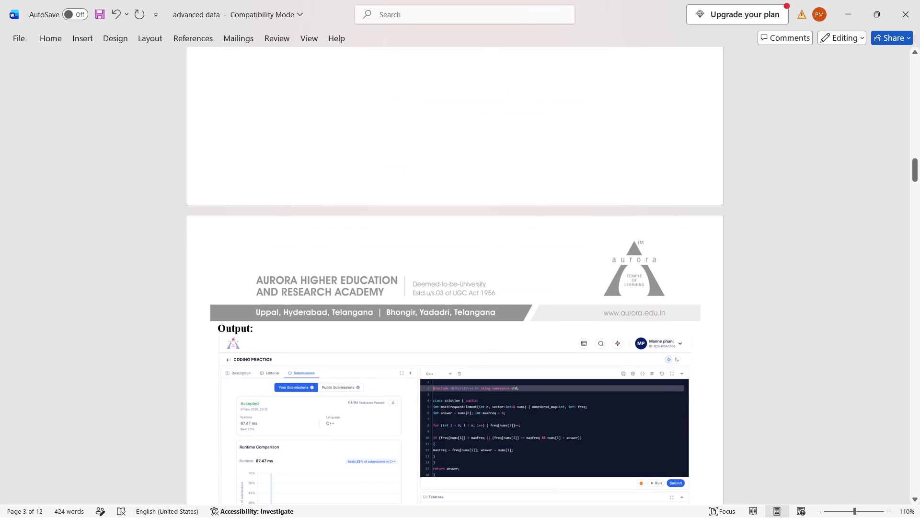
key(ctrl+z)
key(ctrl+z)
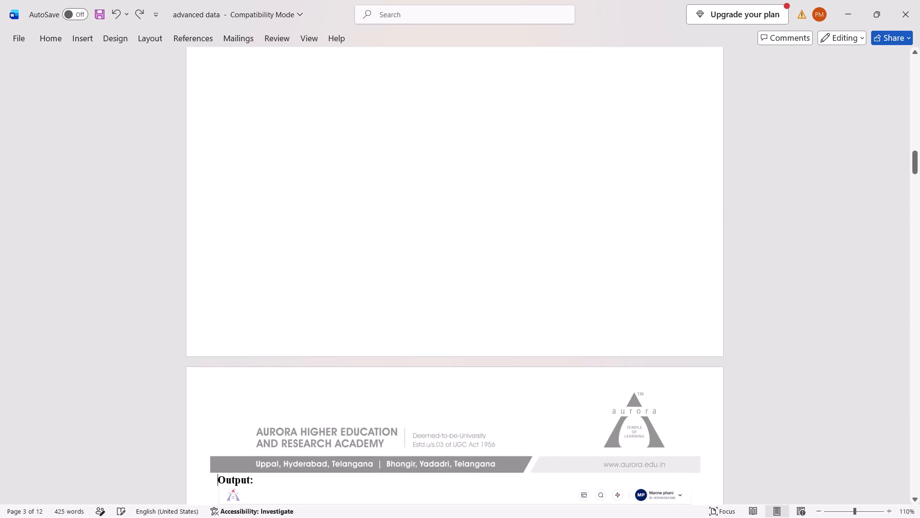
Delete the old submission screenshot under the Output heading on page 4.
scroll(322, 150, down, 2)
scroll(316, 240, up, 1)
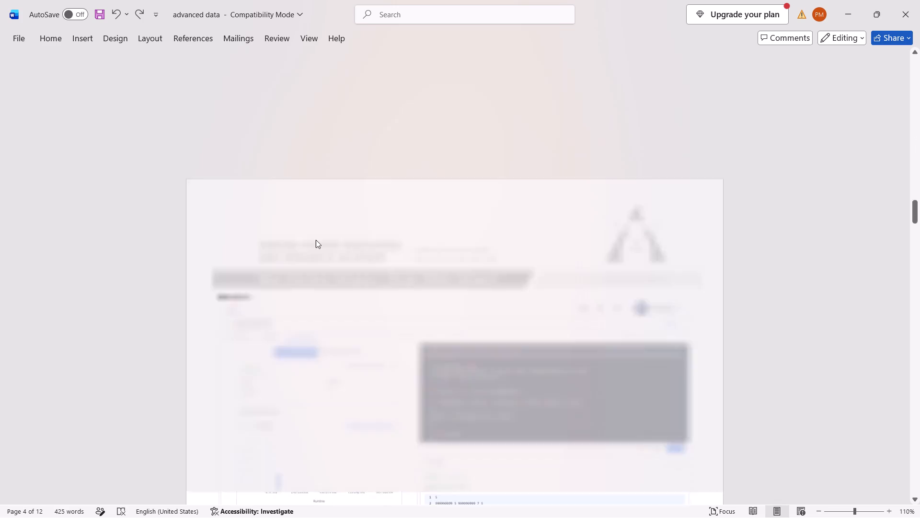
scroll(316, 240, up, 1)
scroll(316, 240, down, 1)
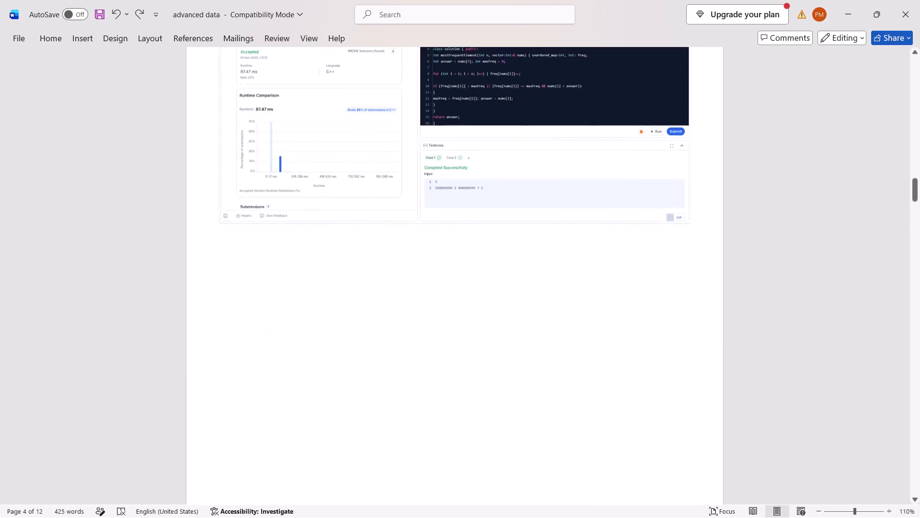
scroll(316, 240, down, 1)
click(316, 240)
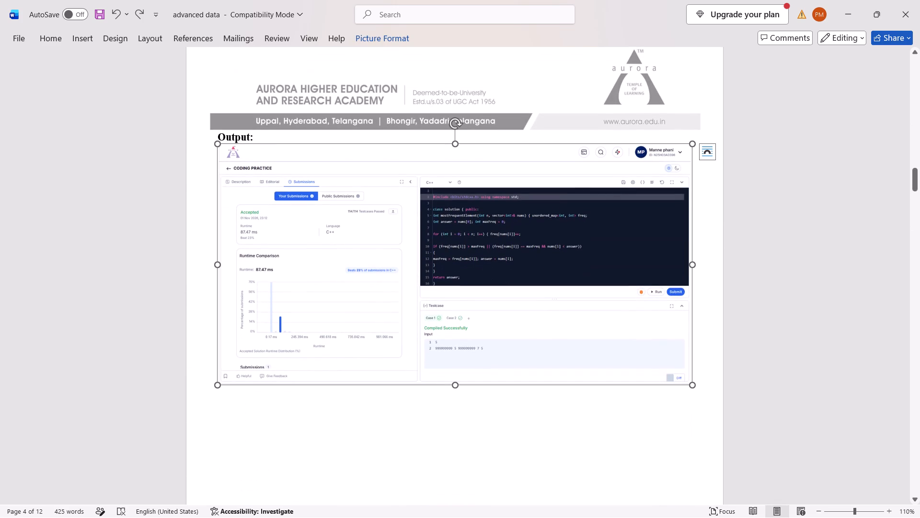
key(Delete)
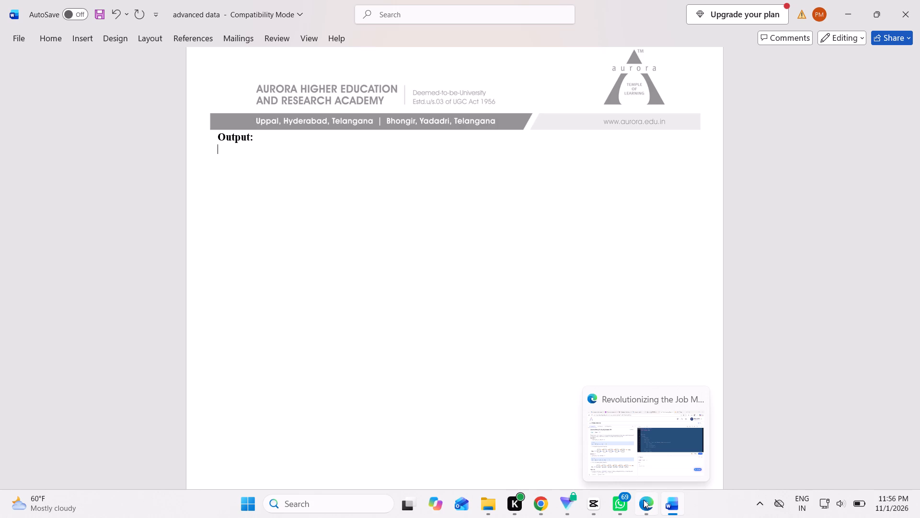
Switch to Edge and preview the accepted submission's code for Convert Array To Doubly Linked List, without cloning it.
click(644, 456)
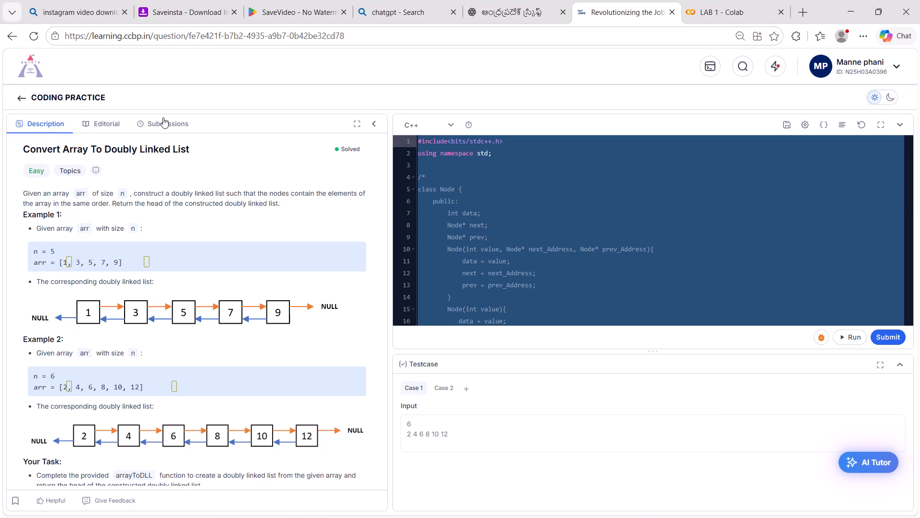
click(163, 118)
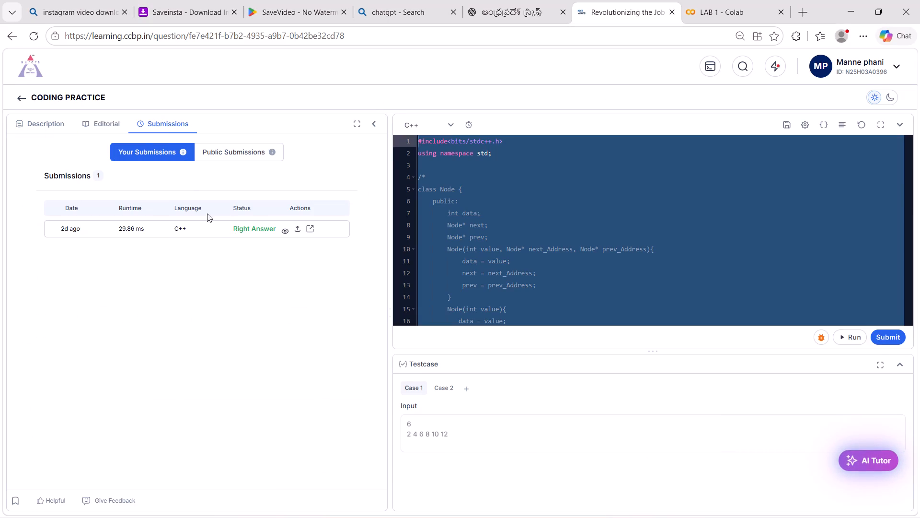
click(245, 231)
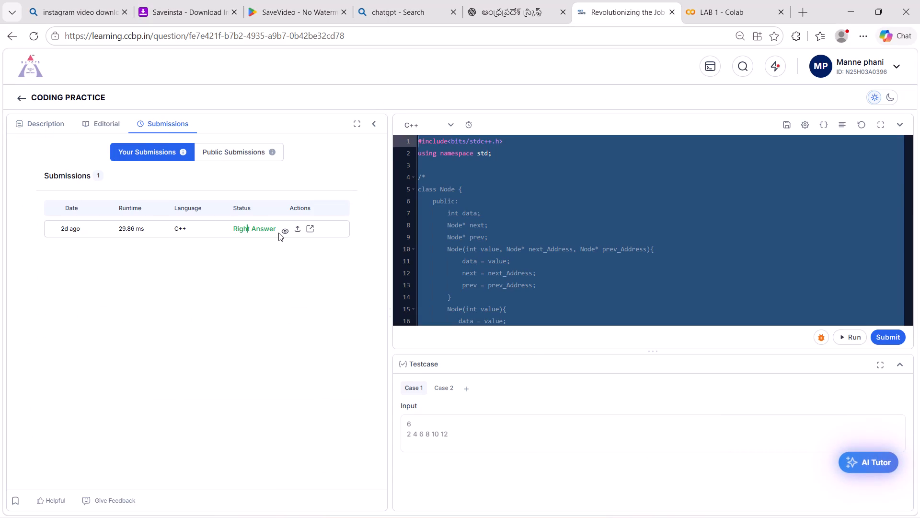
click(287, 233)
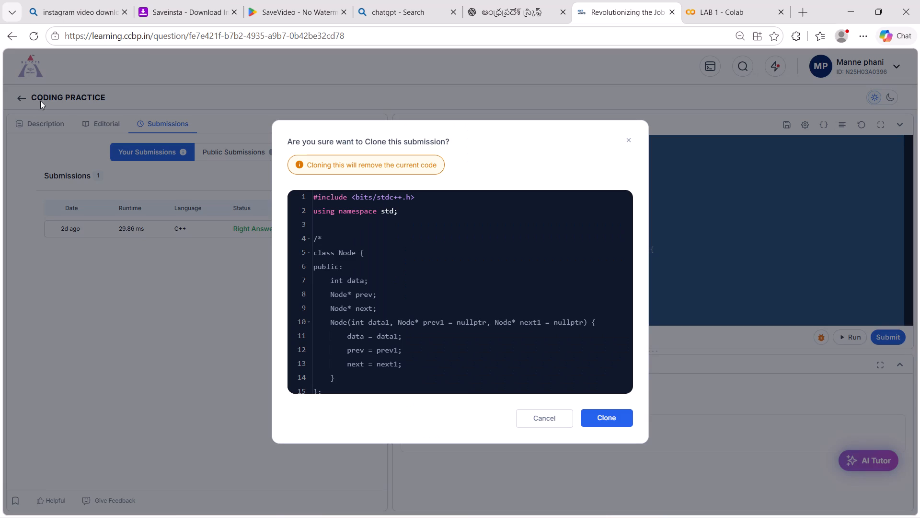
click(629, 141)
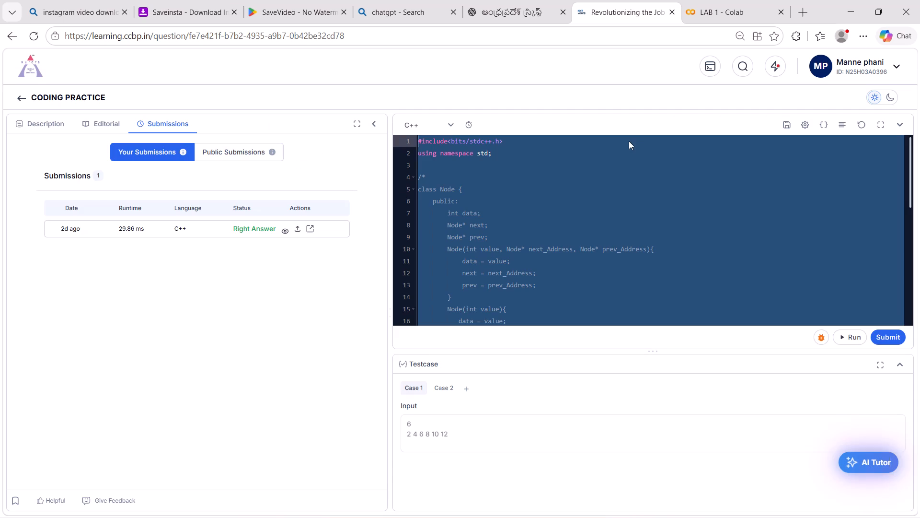
click(570, 397)
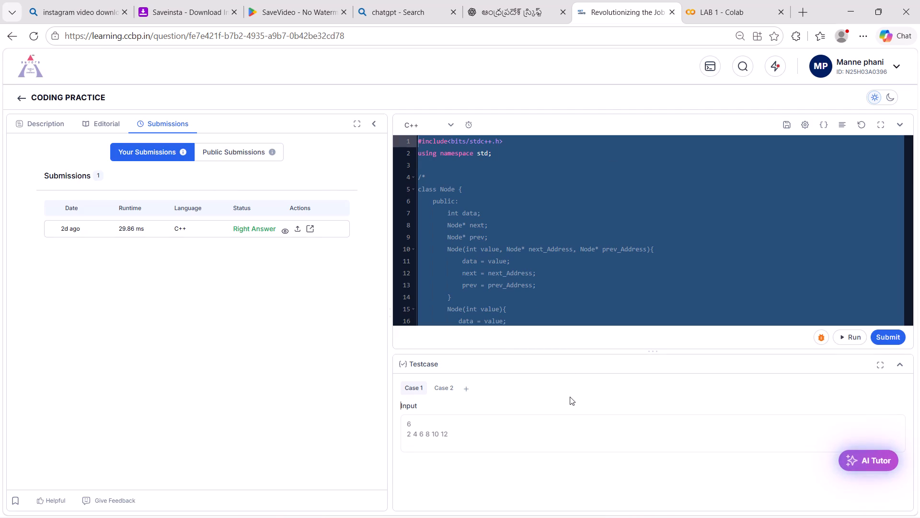
Submit the current Convert Array To Doubly Linked List code and read through the submission report.
click(882, 333)
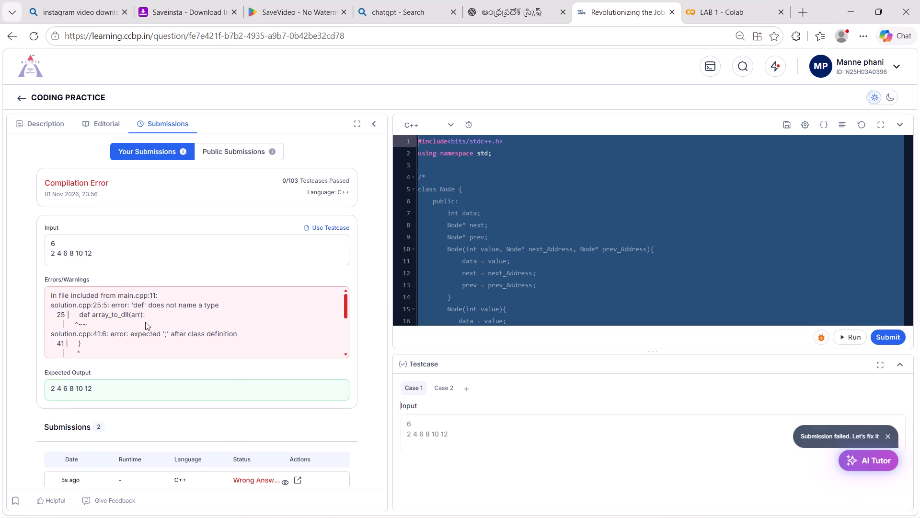
scroll(145, 322, down, 1)
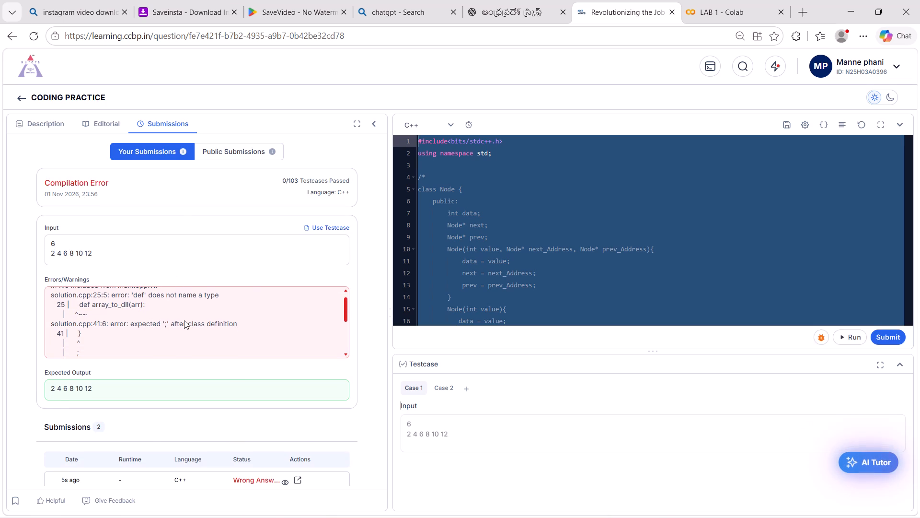
scroll(184, 320, down, 3)
scroll(190, 455, down, 1)
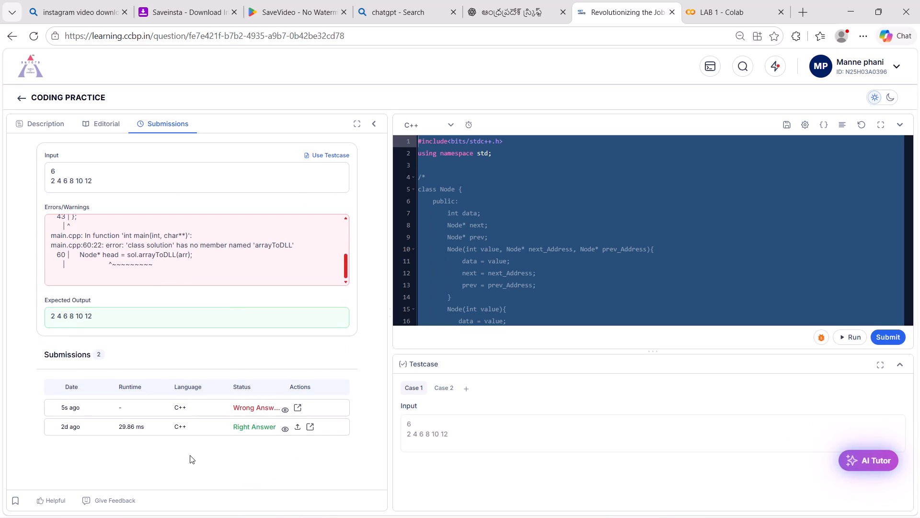
Preview the code of the older Right Answer submission again and dismiss it without cloning.
click(250, 426)
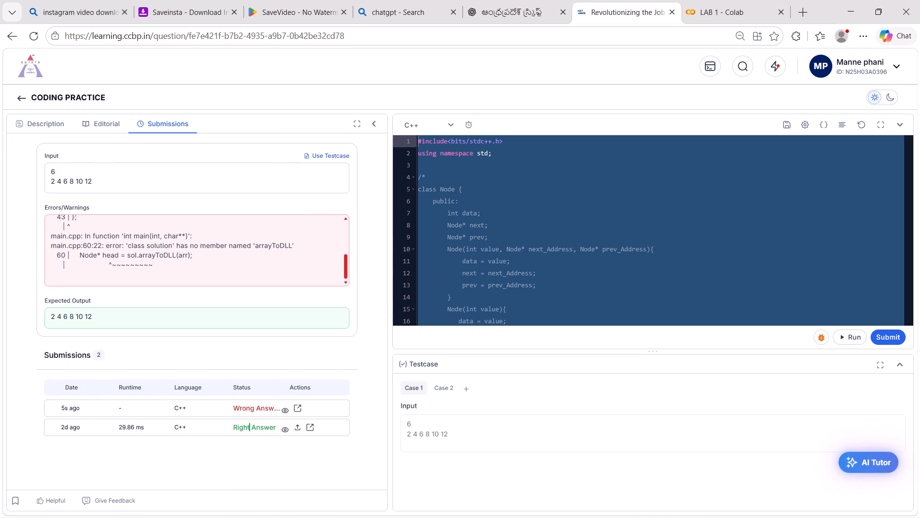
drag(245, 430, 291, 430)
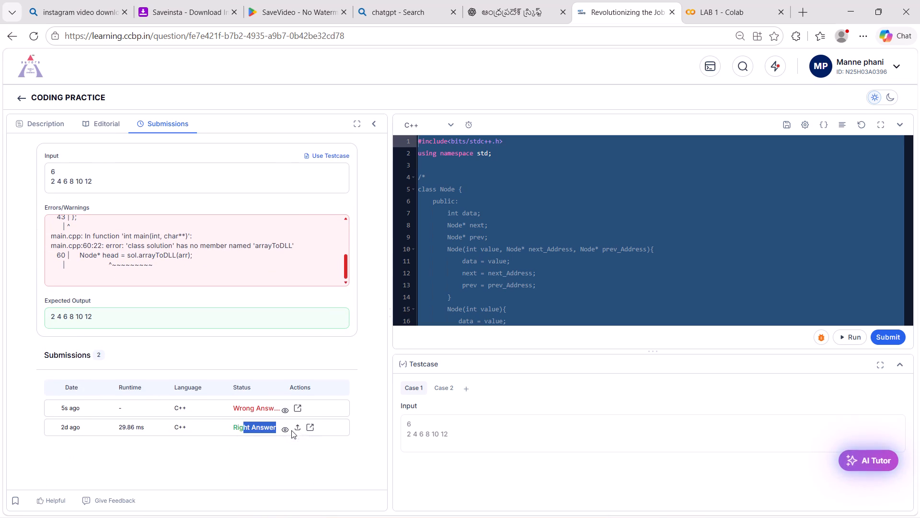
drag(291, 430, 284, 430)
click(284, 430)
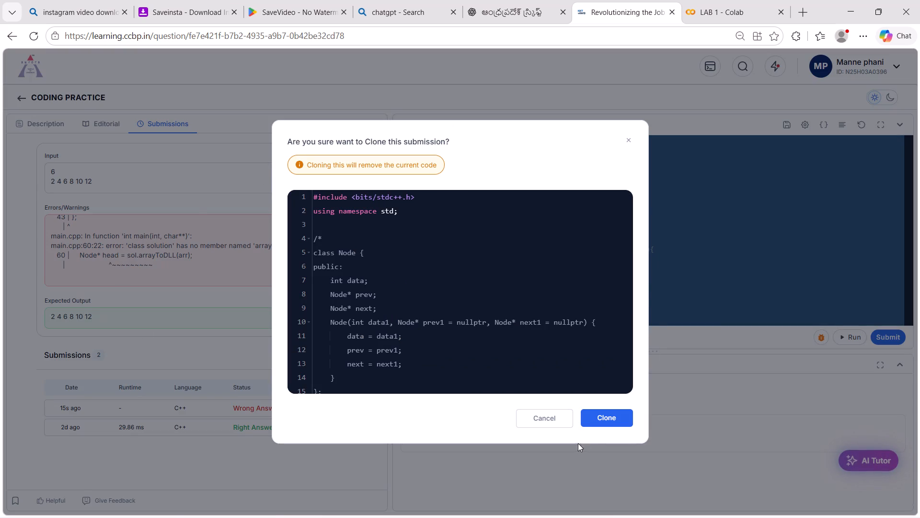
click(623, 137)
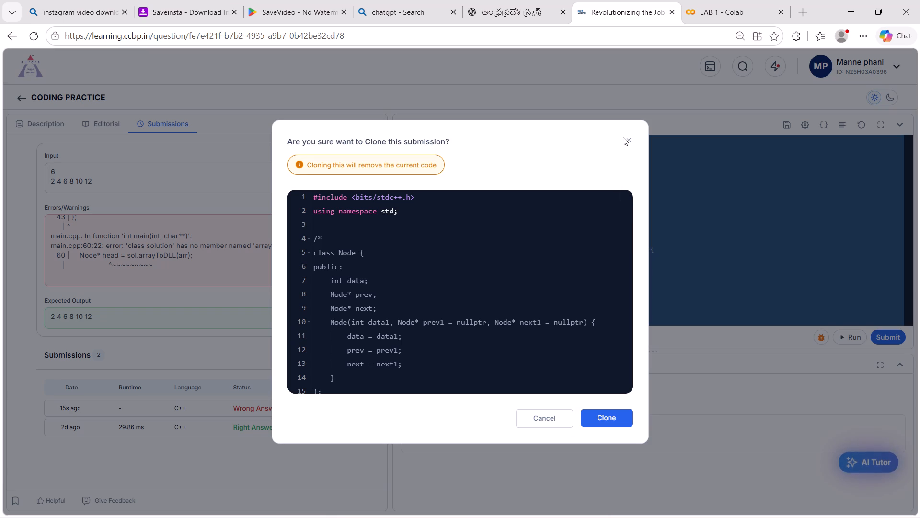
click(632, 139)
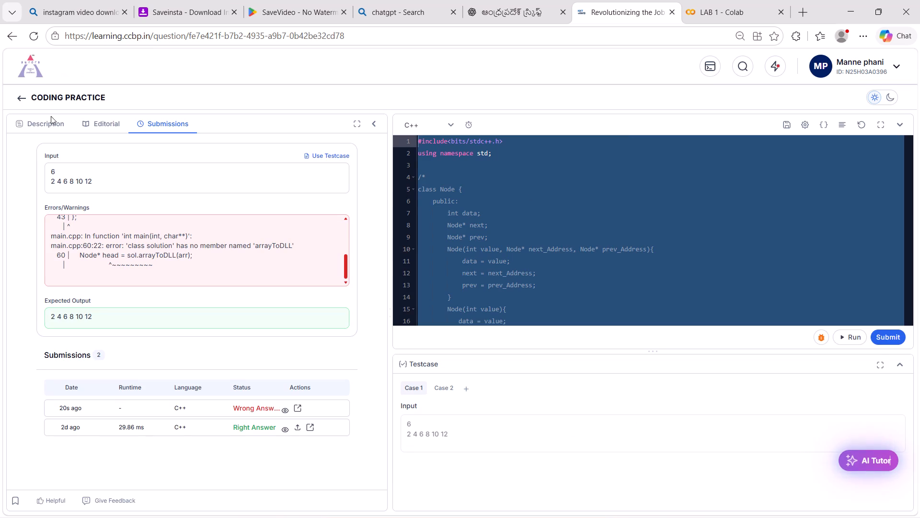
Leave the problem and return to the Coding Practice page of Module II: Linked Lists.
click(17, 88)
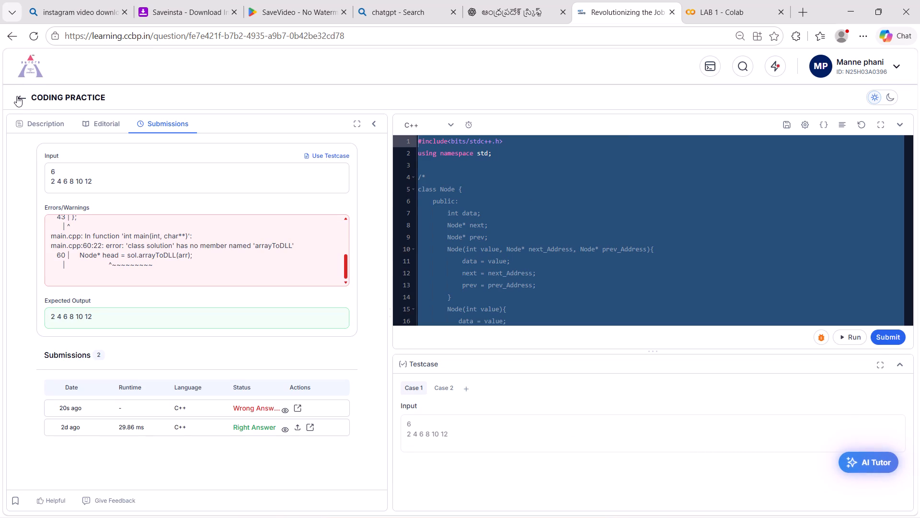
click(19, 99)
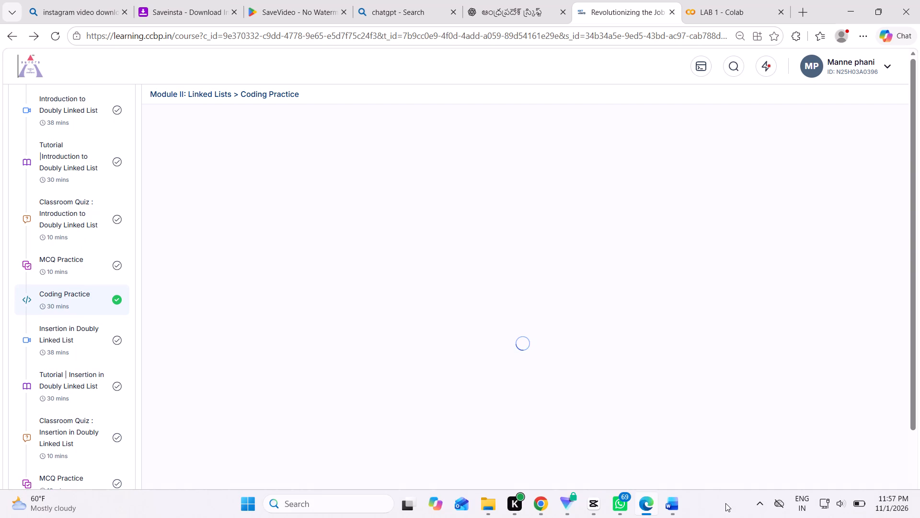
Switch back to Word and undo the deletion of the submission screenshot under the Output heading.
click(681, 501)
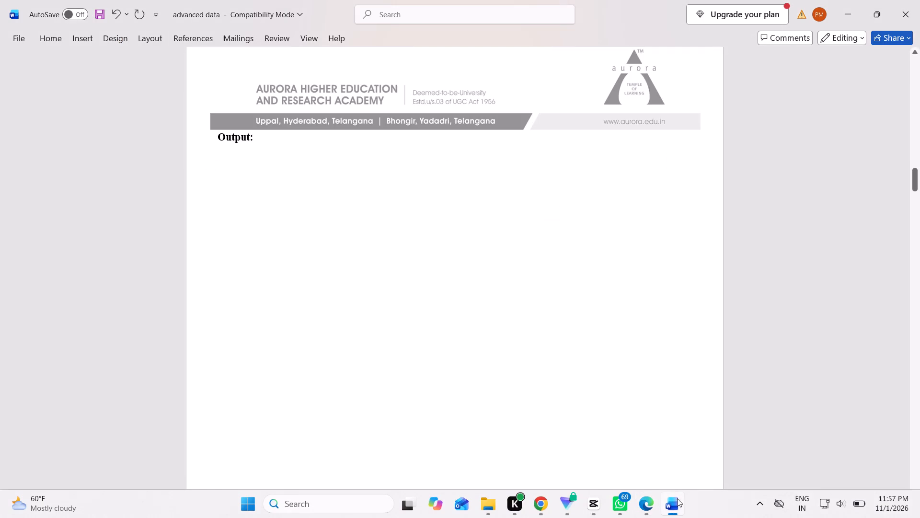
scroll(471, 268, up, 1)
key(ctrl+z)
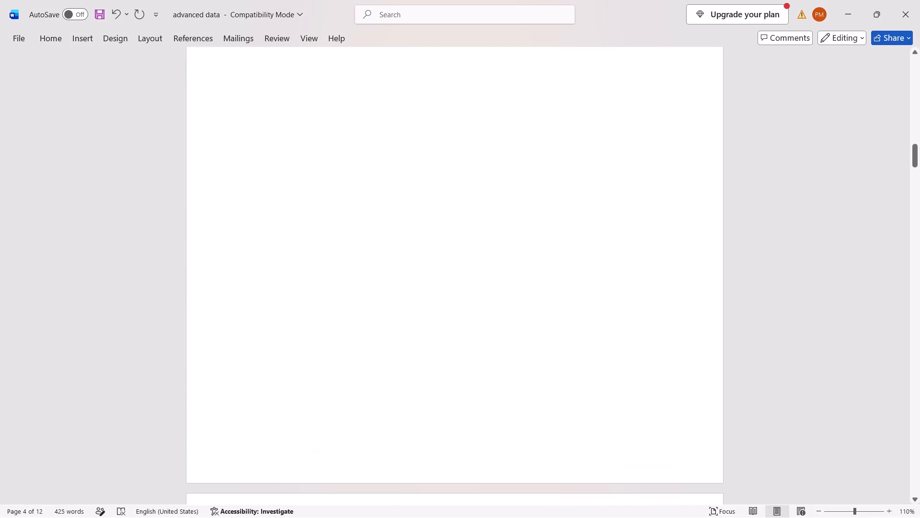
Delete the numbered Half Pair Check heading and its problem screenshot on page 5.
scroll(471, 268, up, 1)
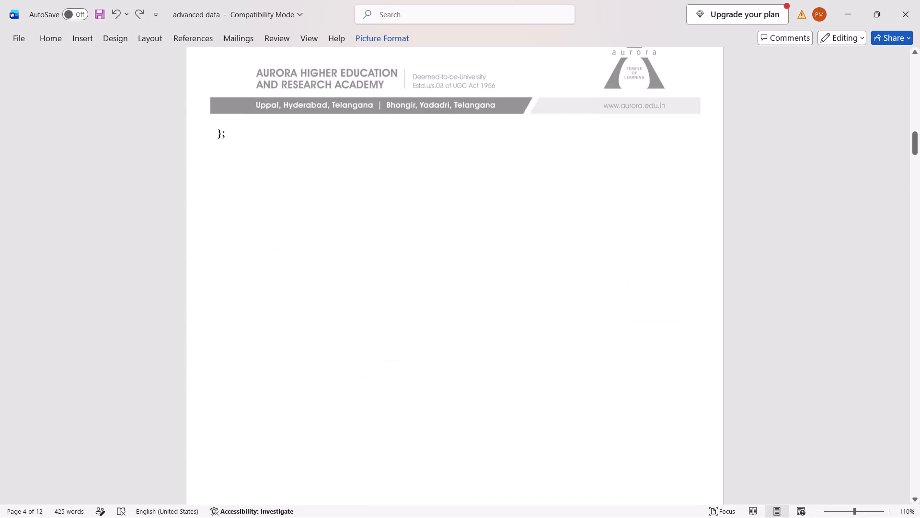
scroll(471, 268, up, 1)
scroll(471, 268, left, 1)
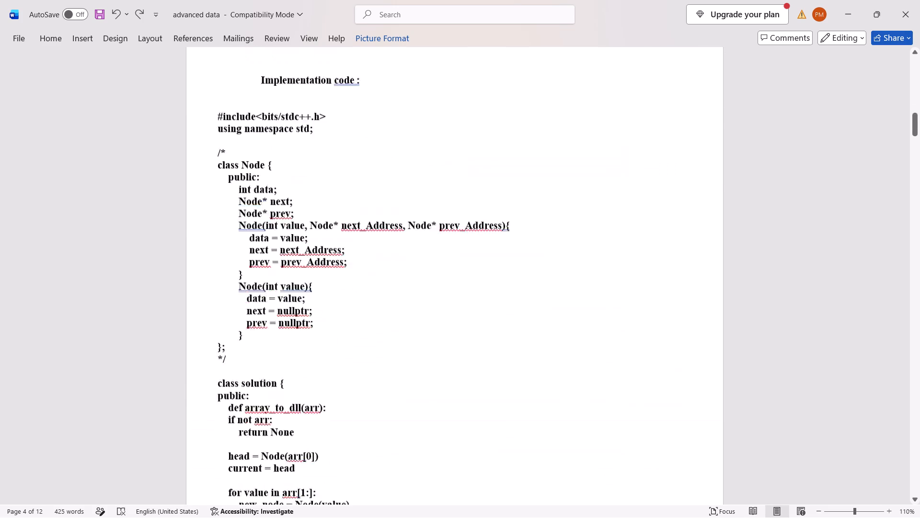
scroll(471, 268, left, 1)
scroll(471, 268, down, 2)
scroll(471, 268, up, 1)
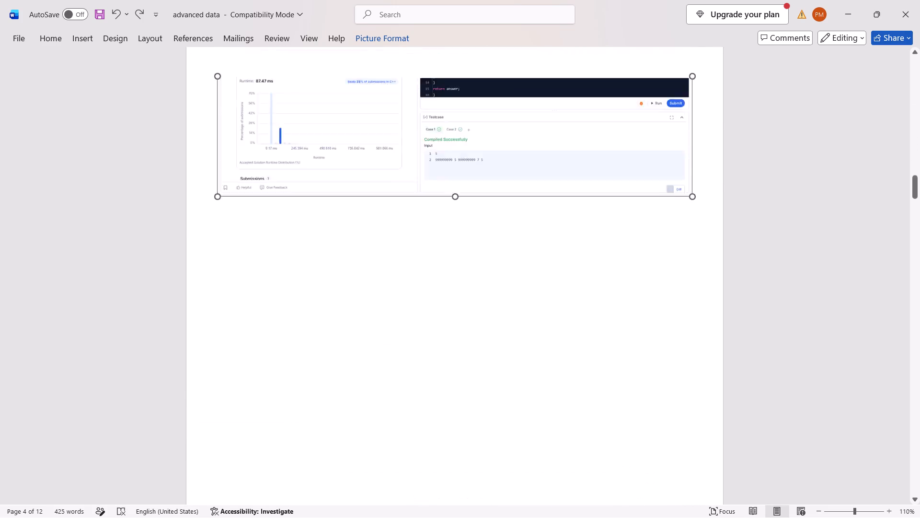
scroll(471, 268, up, 1)
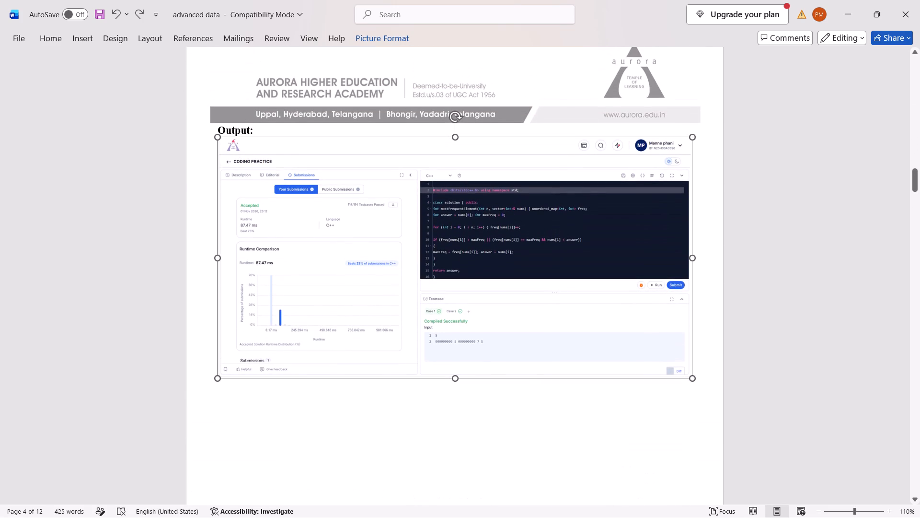
scroll(467, 262, down, 2)
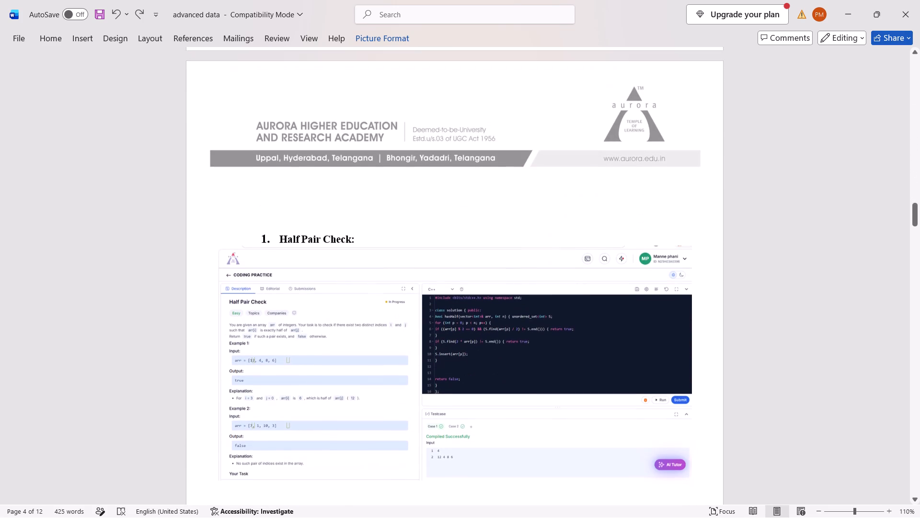
drag(359, 230, 268, 223)
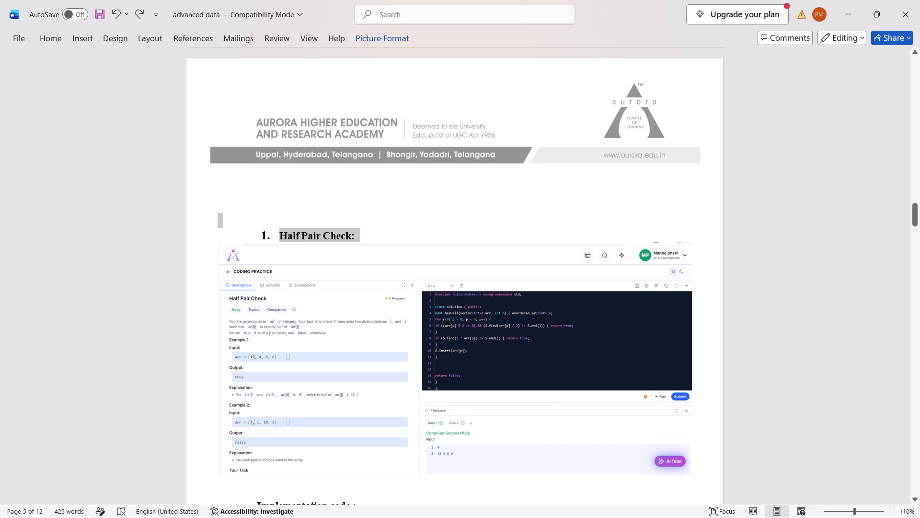
drag(268, 223, 256, 236)
key(BackSpace)
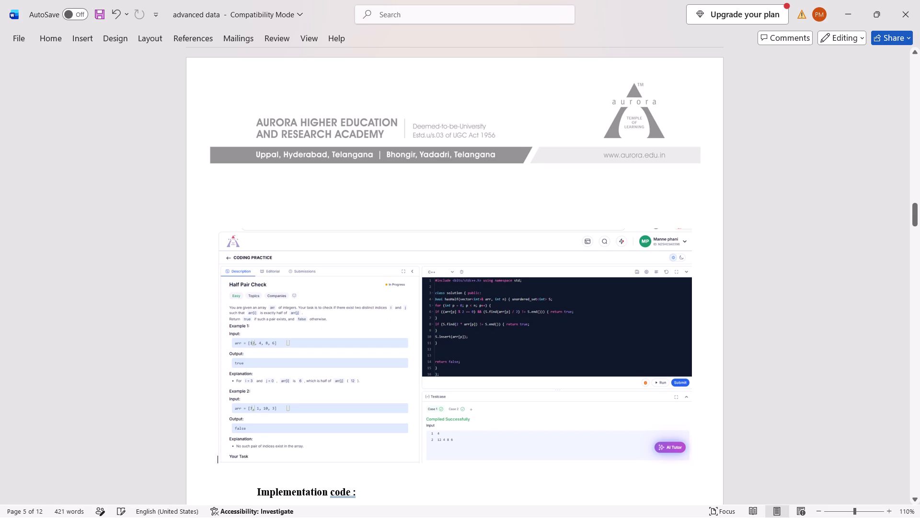
click(347, 301)
key(BackSpace)
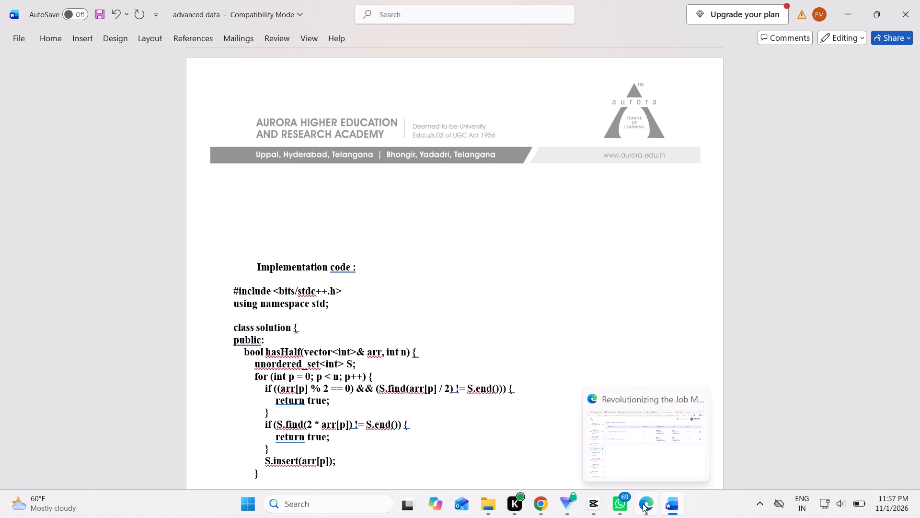
Switch to Edge, open the Convert Doubly Linked List to Array problem and run its code.
click(634, 439)
click(850, 226)
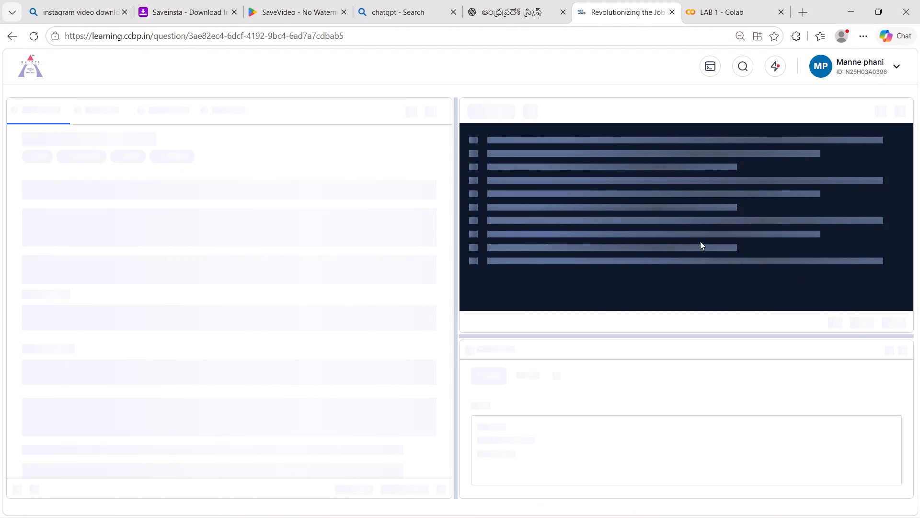
click(849, 340)
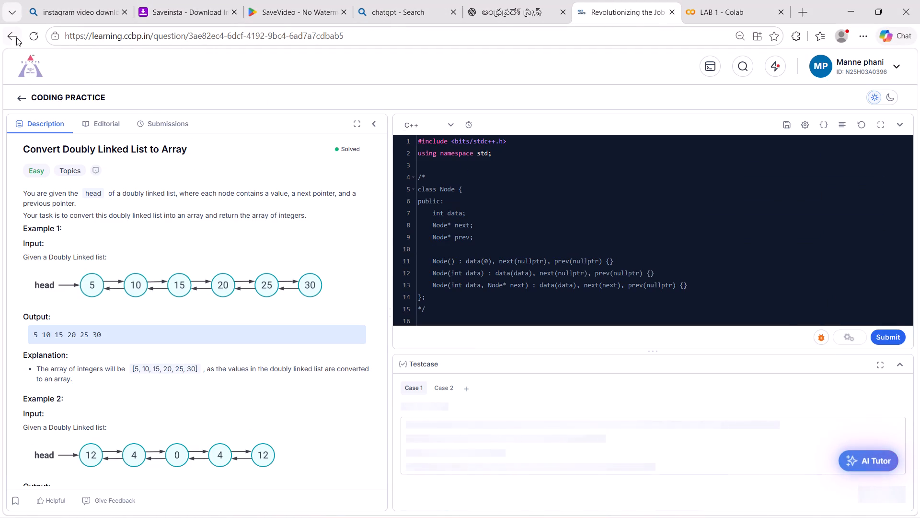
Capture a screenshot of the whole Convert Doubly Linked List to Array page below the address bar and copy it.
click(0, 51)
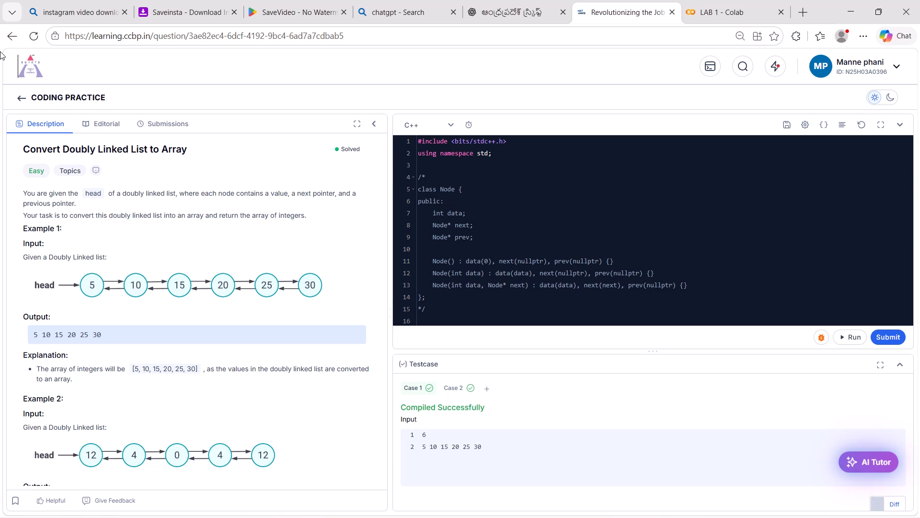
key(Print)
drag(0, 51, 919, 517)
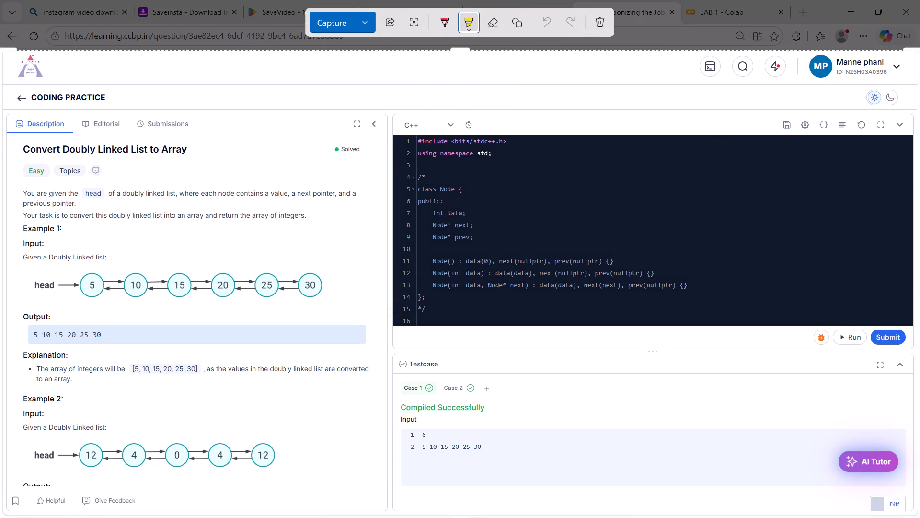
key(ctrl+c)
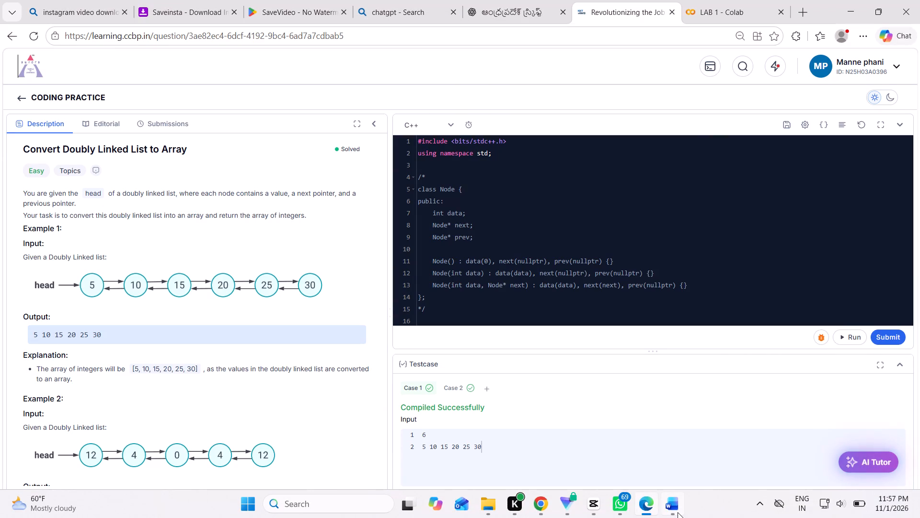
Switch back to Word and paste the Convert Doubly Linked List to Array screenshot above the Implementation code heading on page 5.
click(629, 417)
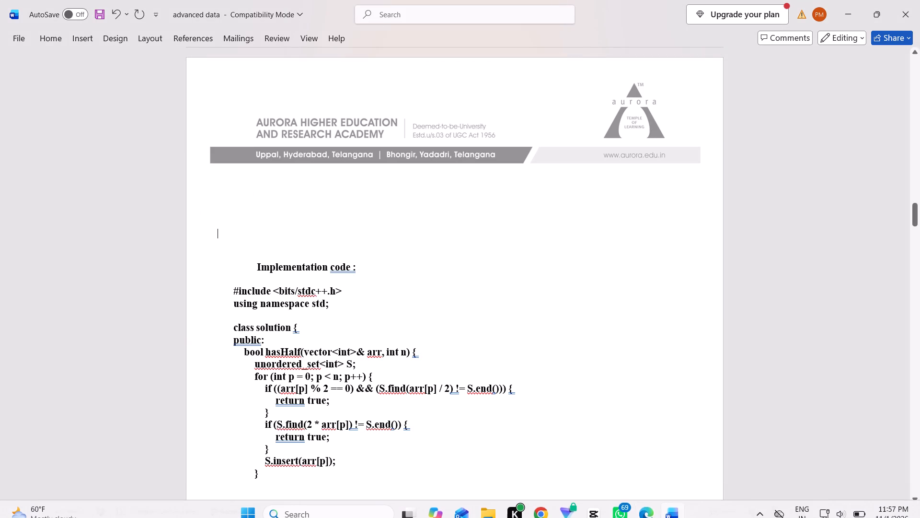
key(ctrl+v)
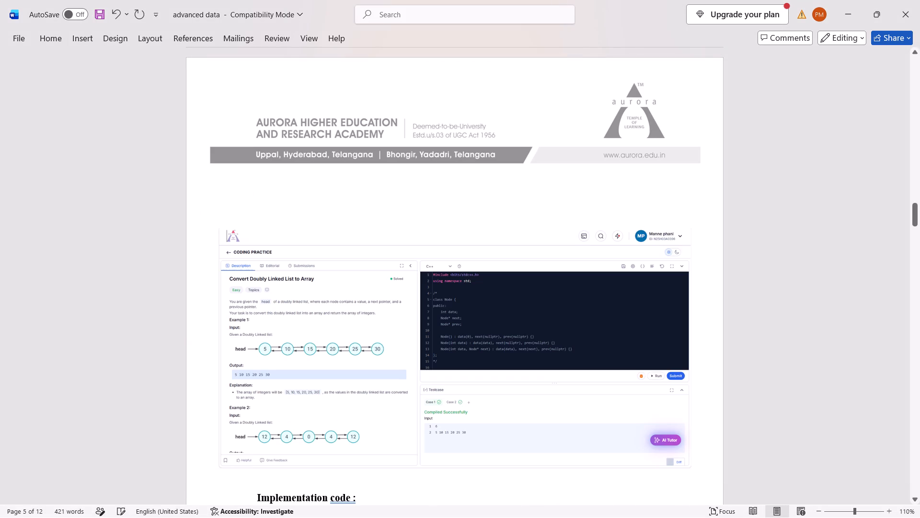
Delete the old hasHalf code below the Implementation code heading together with the Output heading that follows it.
scroll(311, 271, down, 1)
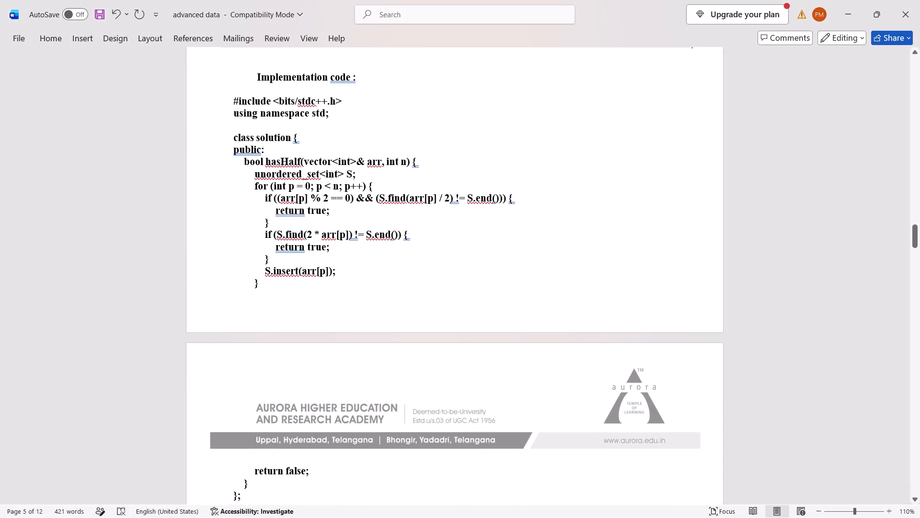
drag(231, 100, 345, 488)
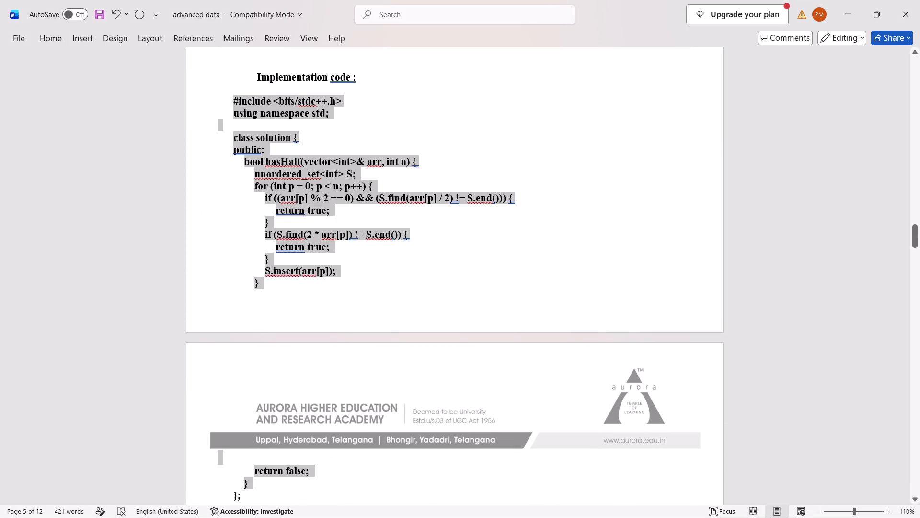
drag(345, 488, 339, 501)
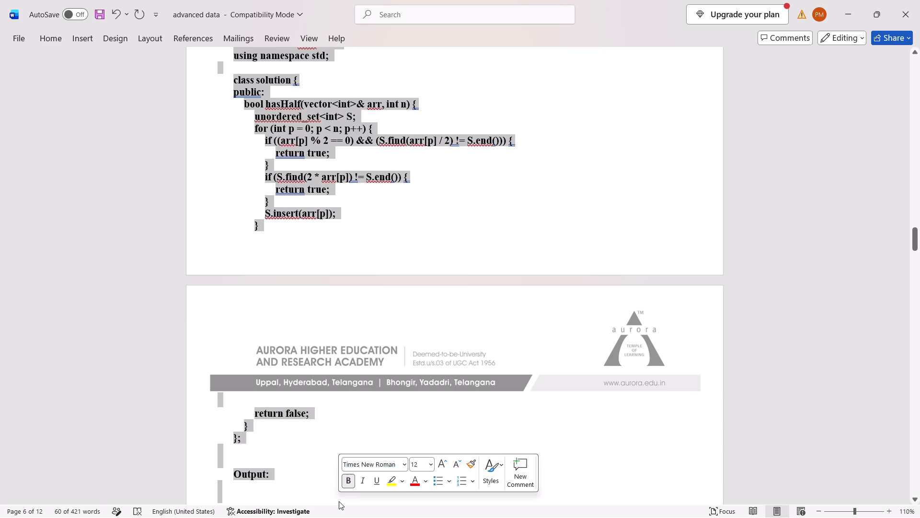
key(BackSpace)
Delete the upper of the two old hasHalf submission screenshots on page 6.
click(314, 150)
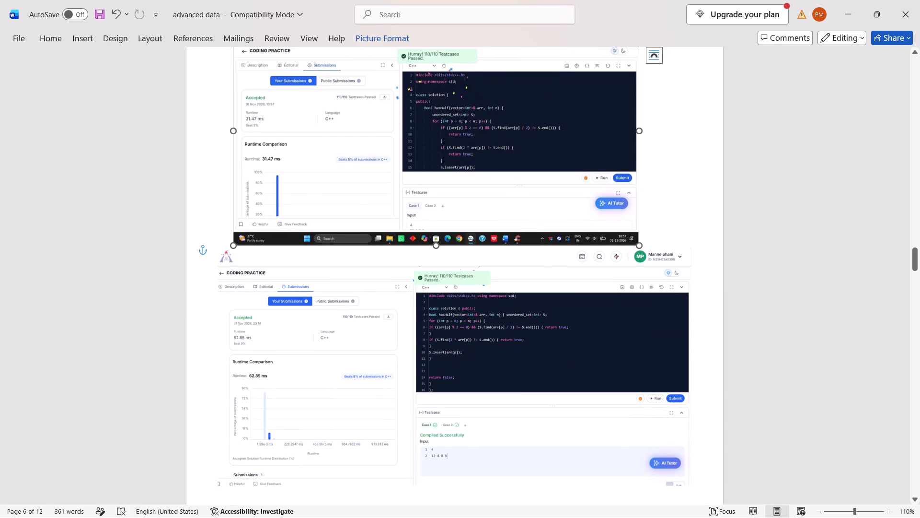
key(BackSpace)
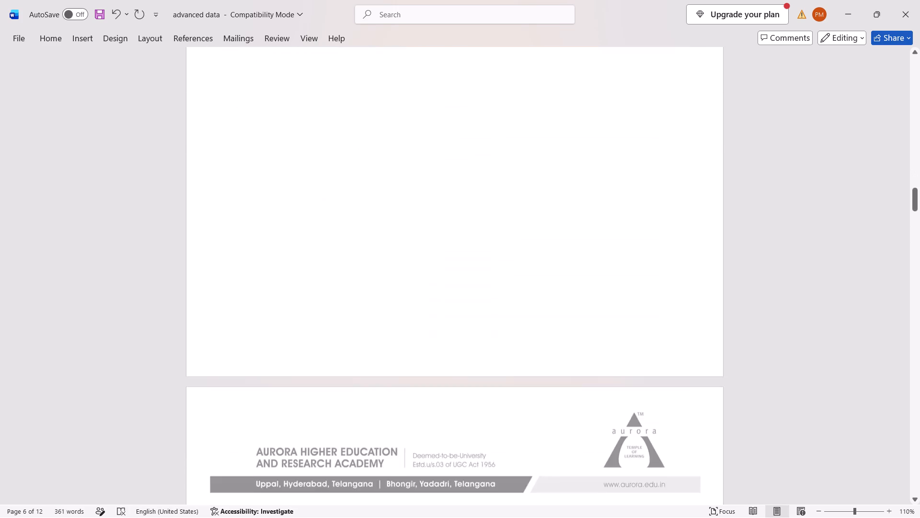
Copy the full Convert Doubly Linked List to Array code from Edge and paste it into the Word report near its problem screenshot.
click(246, 400)
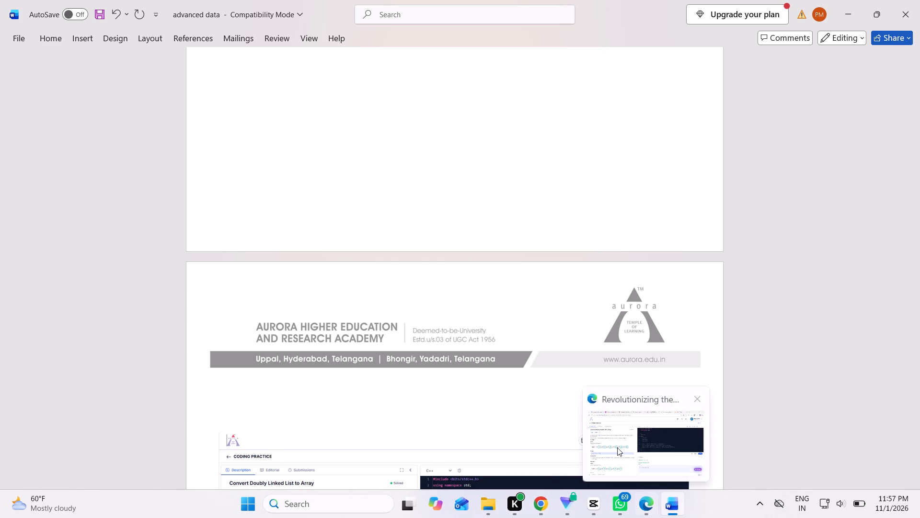
click(617, 447)
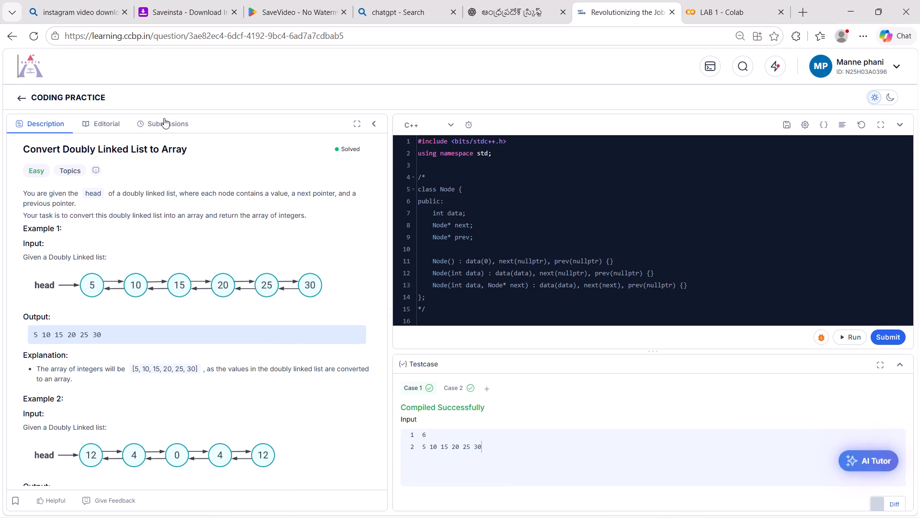
scroll(433, 187, up, 1)
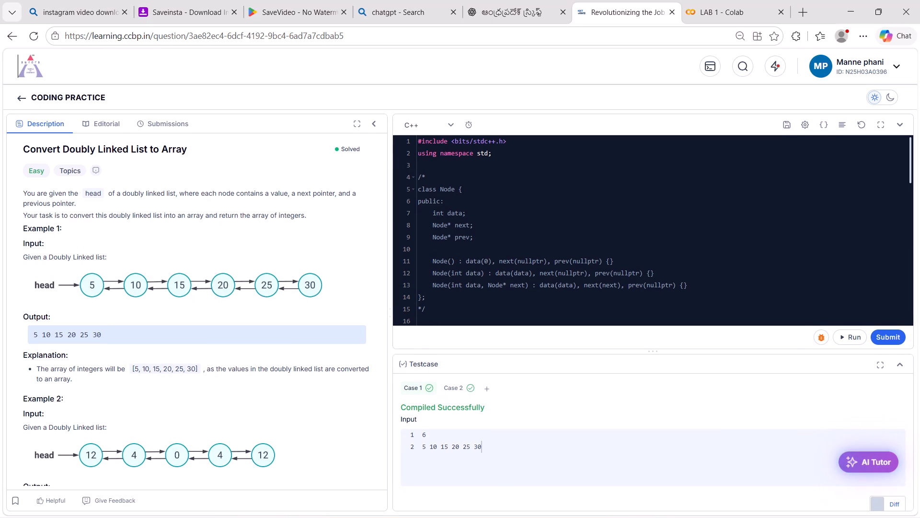
drag(418, 141, 544, 371)
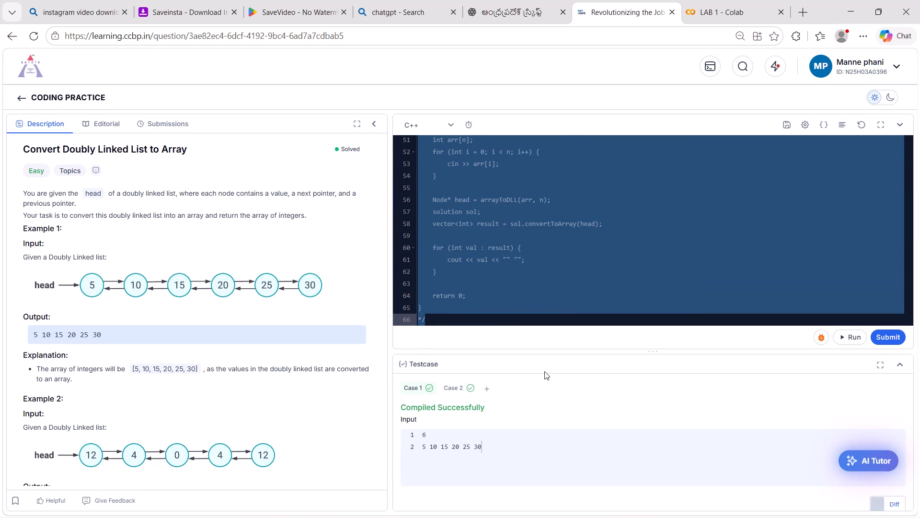
key(ctrl+c)
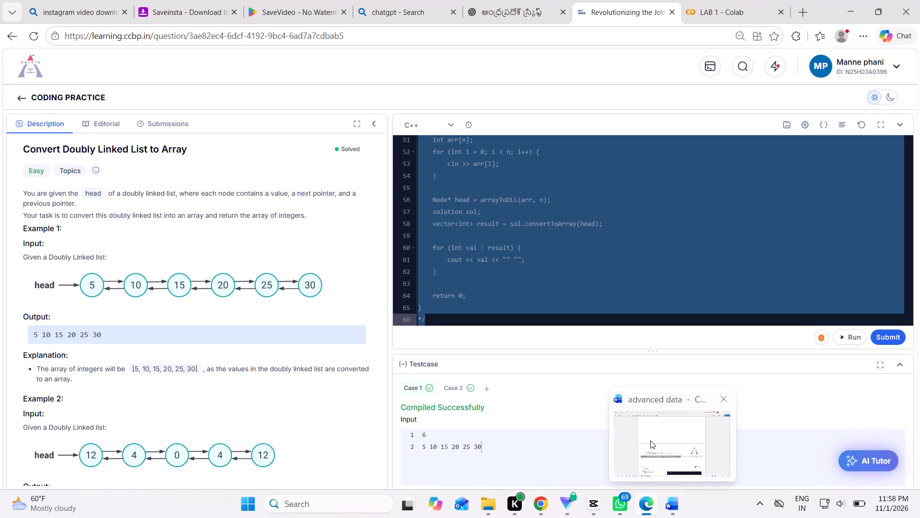
click(650, 440)
key(ctrl+v)
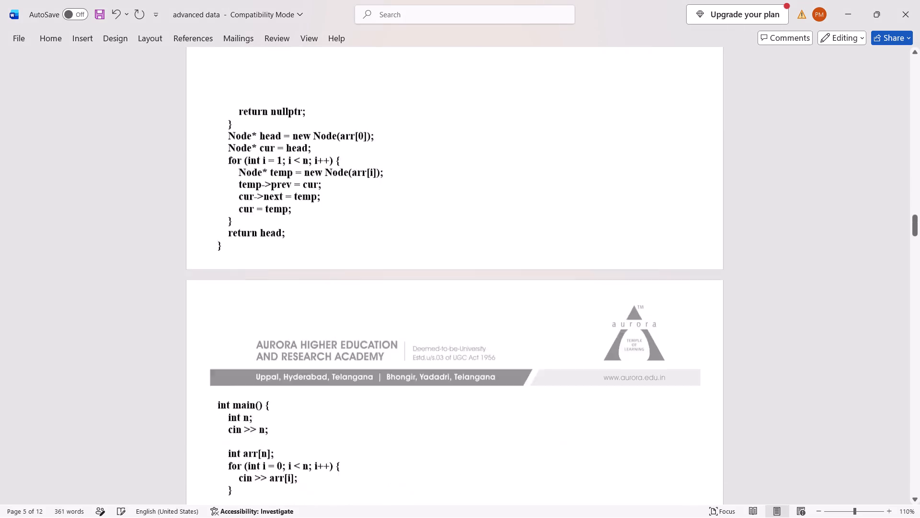
Return to the report's first page, then close the document and save its changes in Downloads.
scroll(475, 358, up, 9)
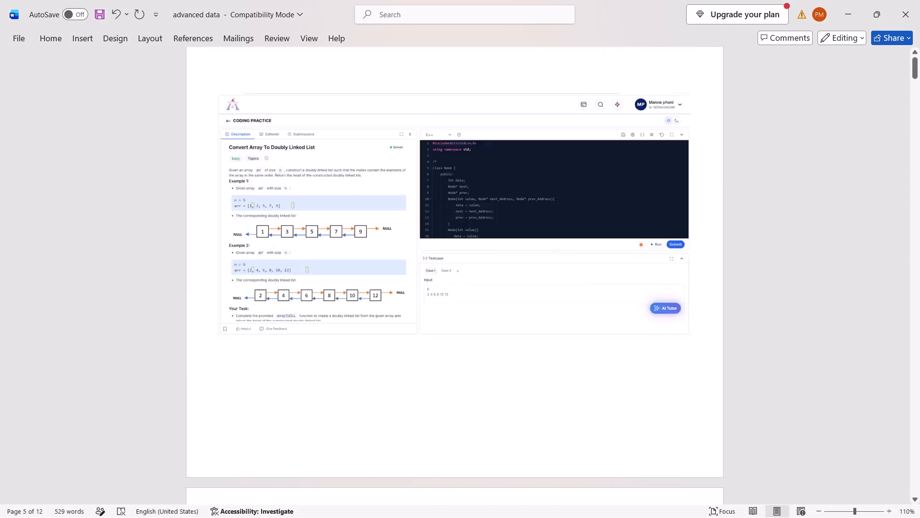
scroll(475, 358, up, 2)
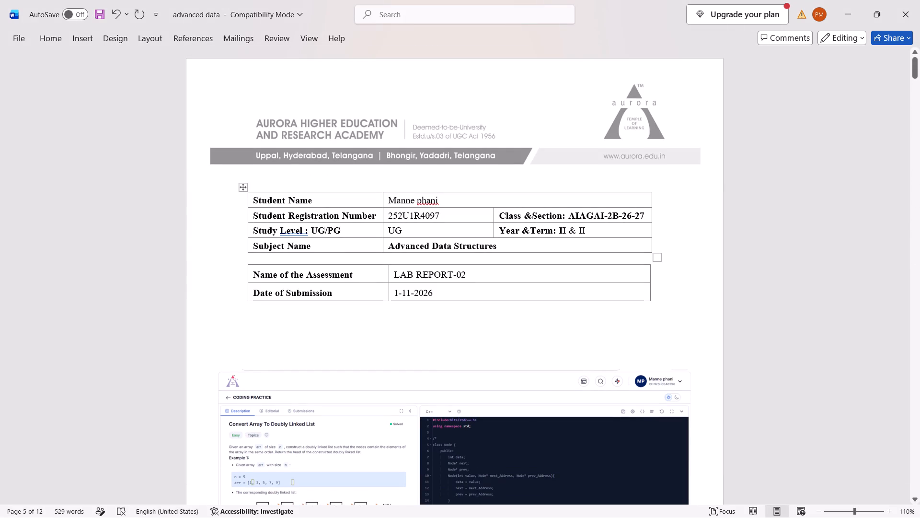
click(912, 5)
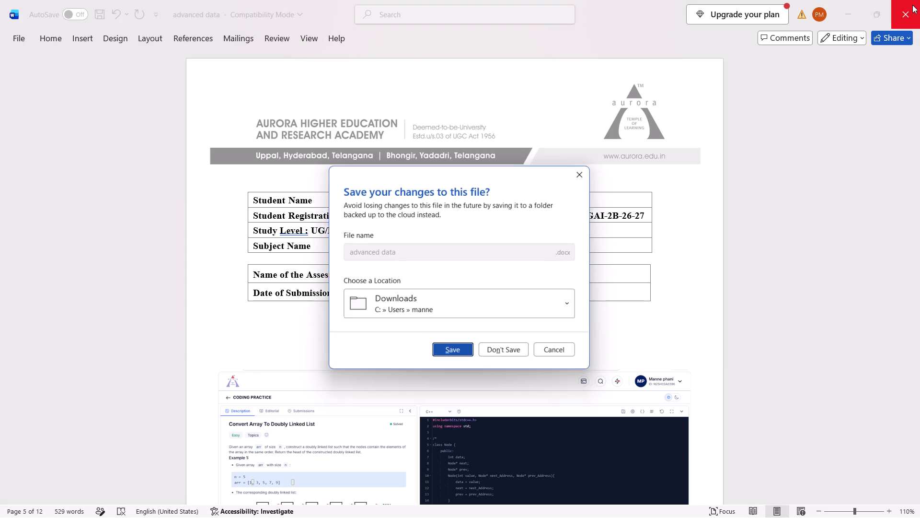
click(448, 356)
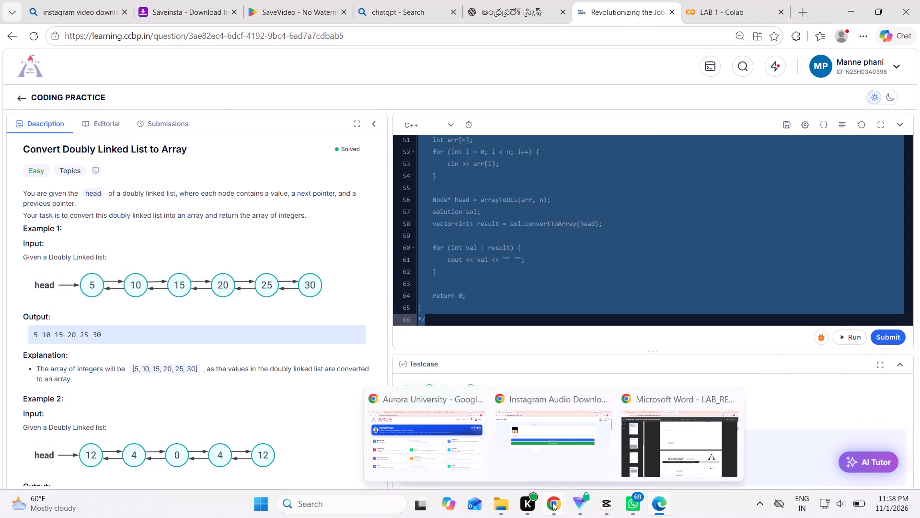
Switch to Chrome and bring up the iLovePDF Word to PDF converter.
click(443, 460)
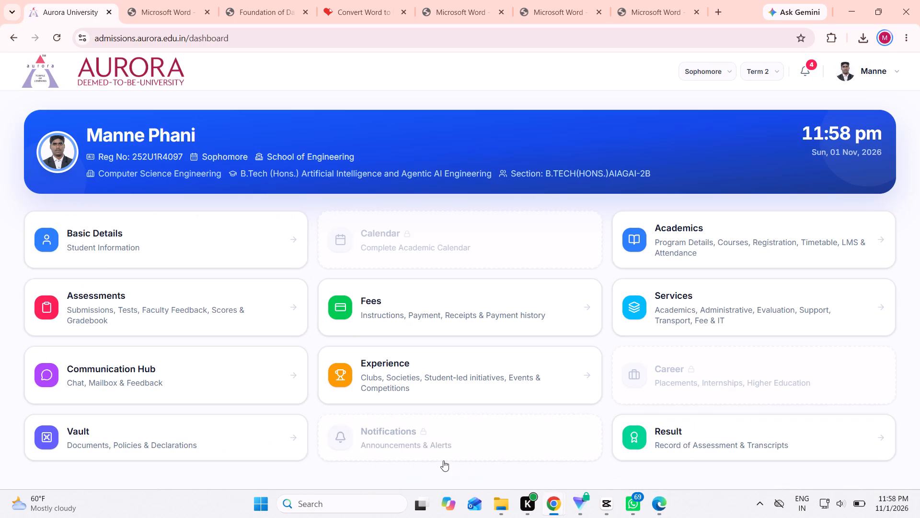
click(343, 0)
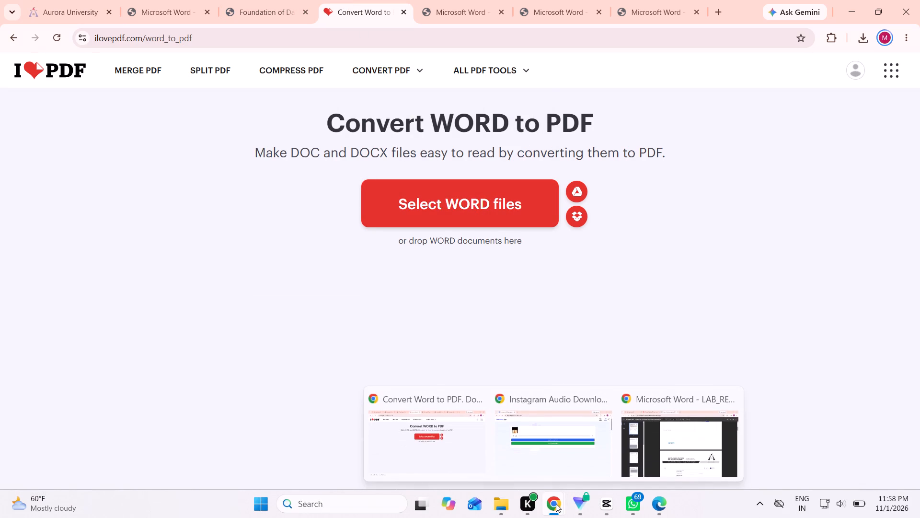
In File Explorer, rename the advanced data Word document in Downloads as advanced data 2.
click(502, 501)
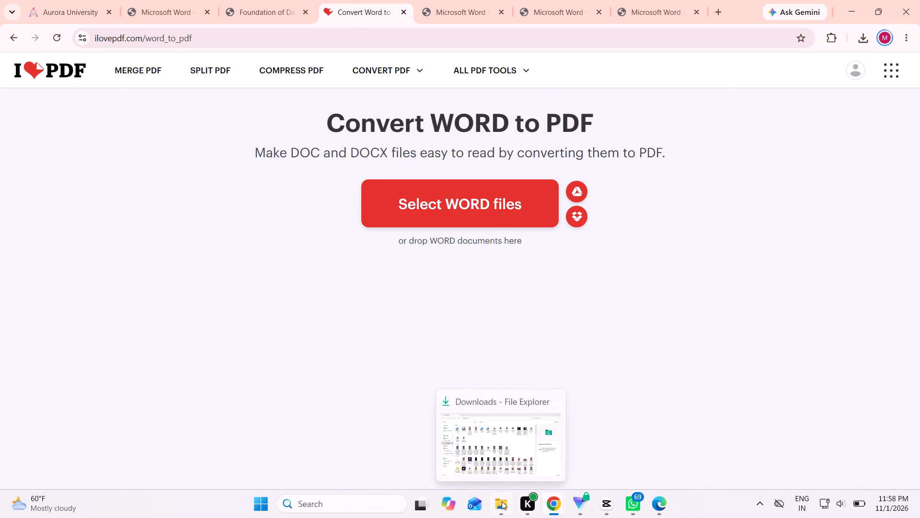
click(119, 136)
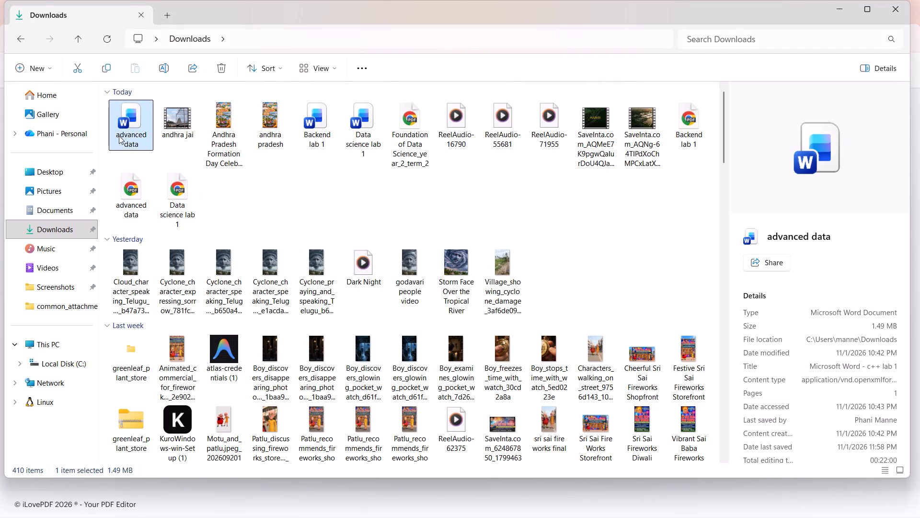
click(125, 137)
click(143, 144)
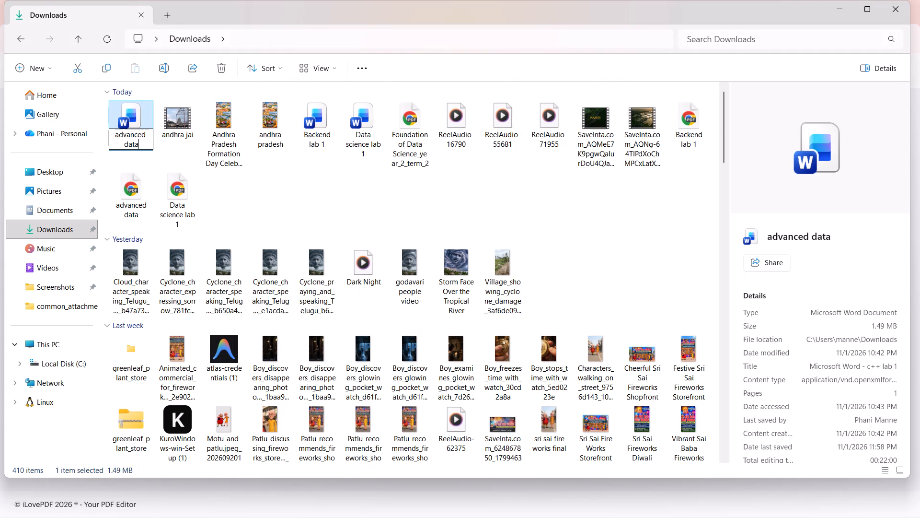
key(space)
key(2)
click(318, 204)
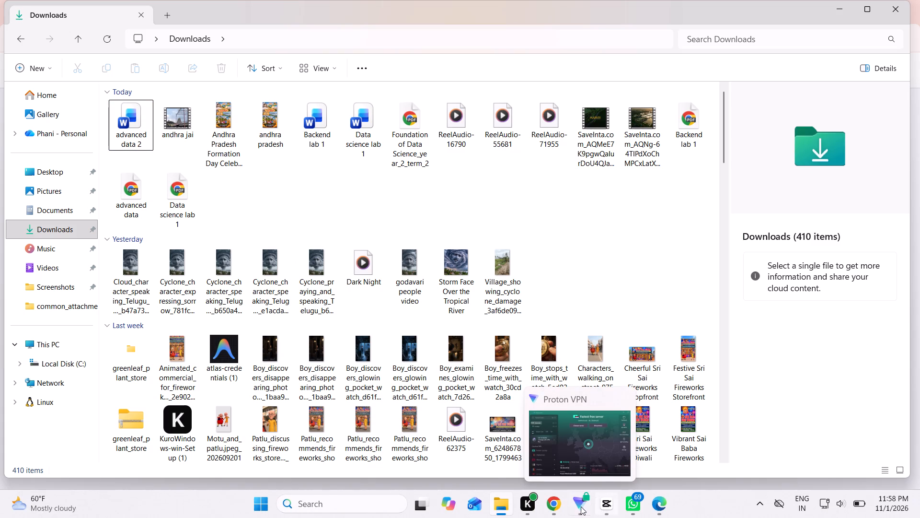
Return to Chrome, load advanced data 2 into the iLovePDF converter and convert it to PDF.
click(425, 447)
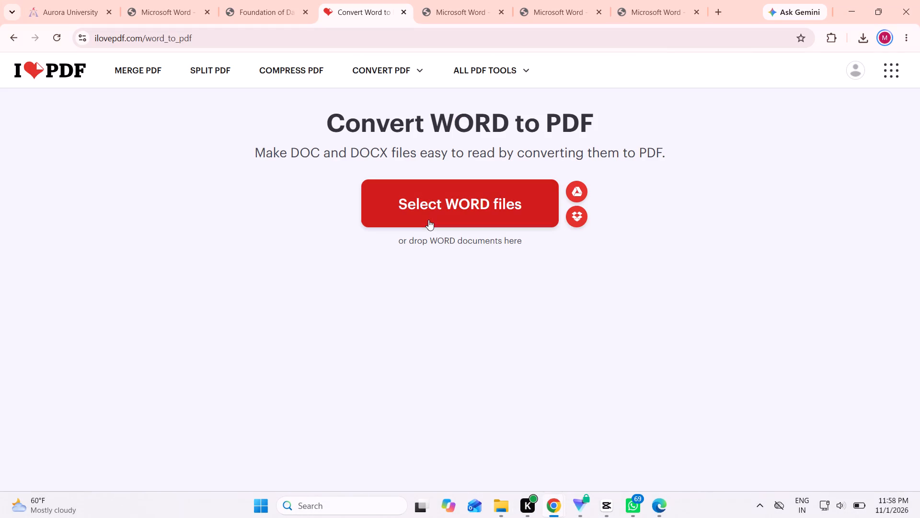
click(428, 219)
click(167, 110)
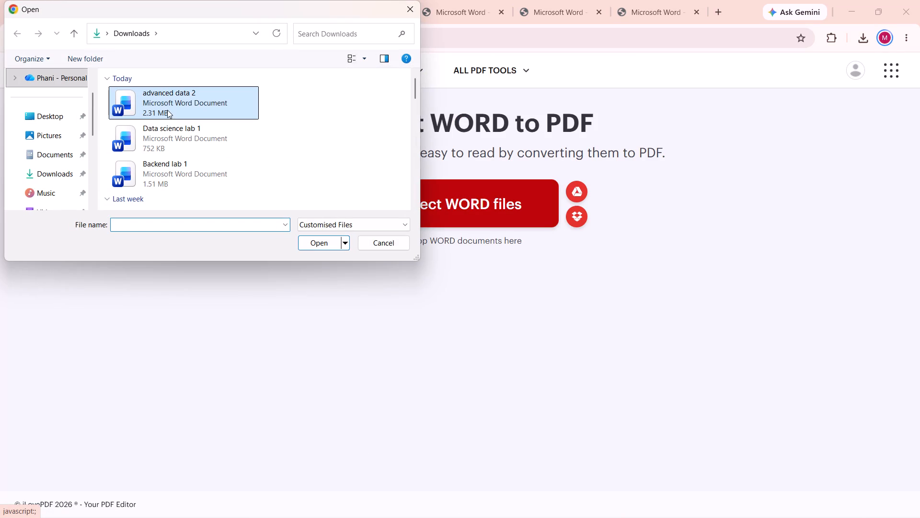
click(310, 238)
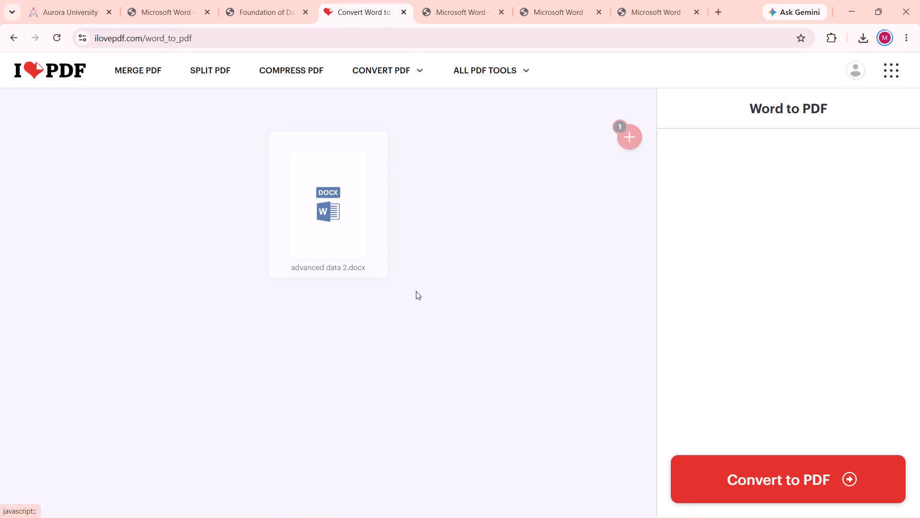
click(716, 472)
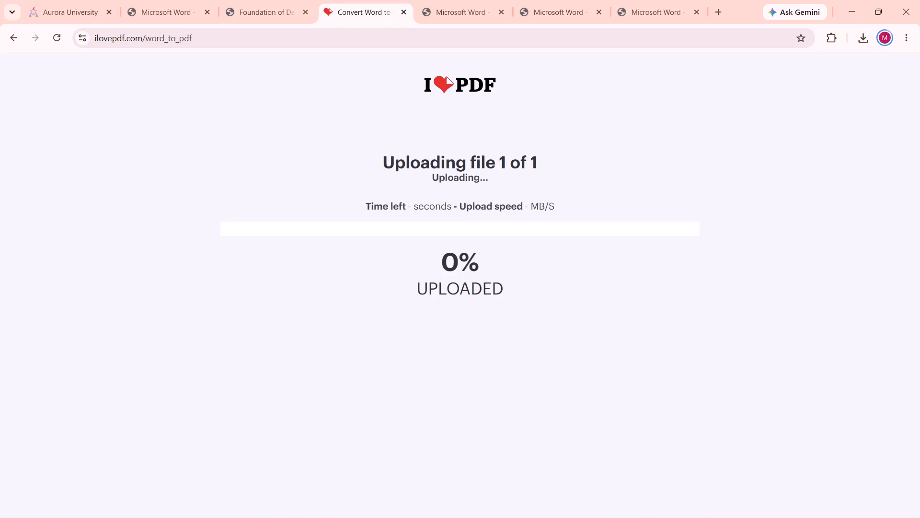
Open the Advanced Data Structures assessments list in the Aurora University portal.
click(54, 17)
click(145, 305)
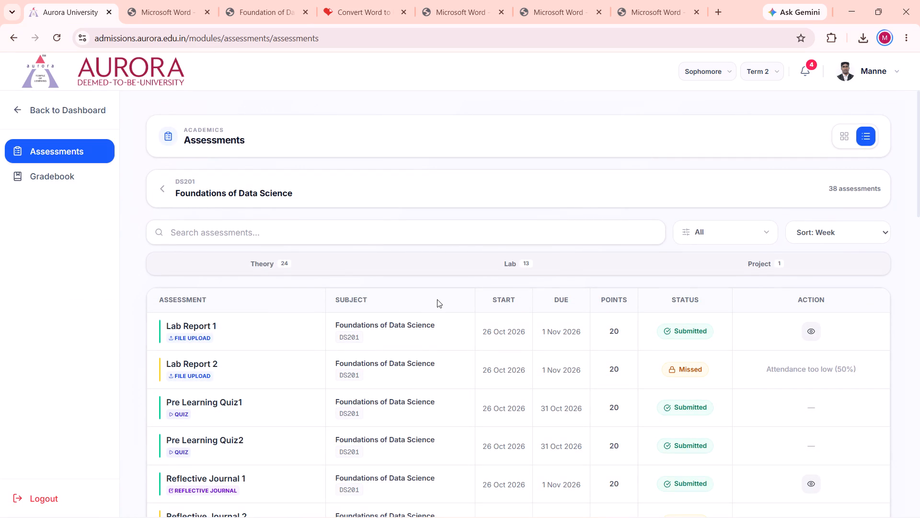
click(161, 193)
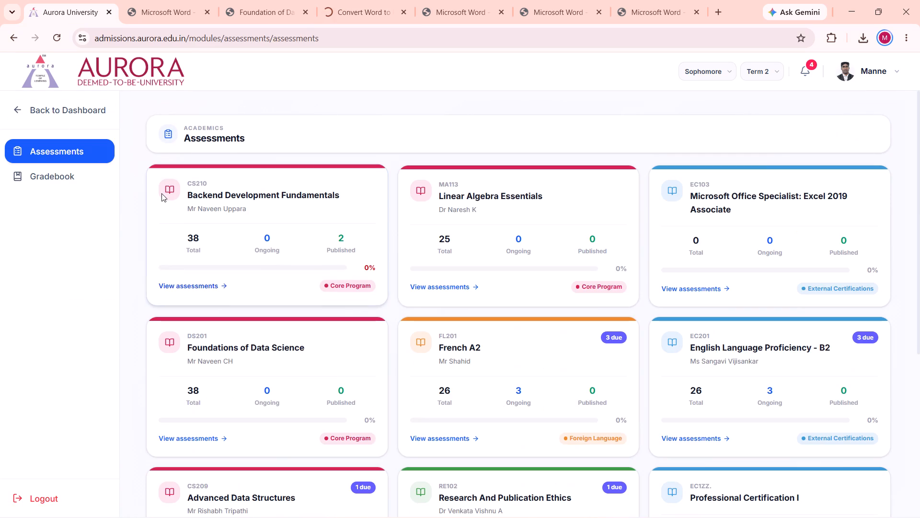
scroll(262, 388, down, 2)
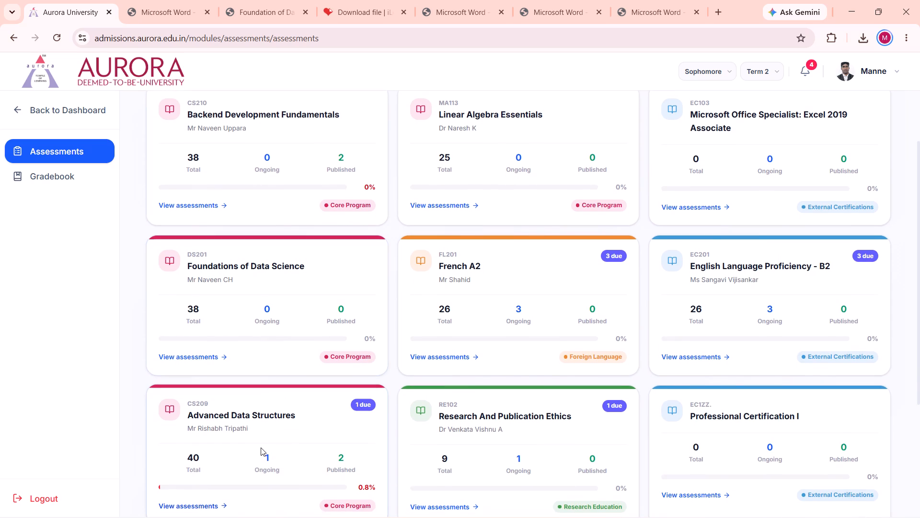
click(261, 447)
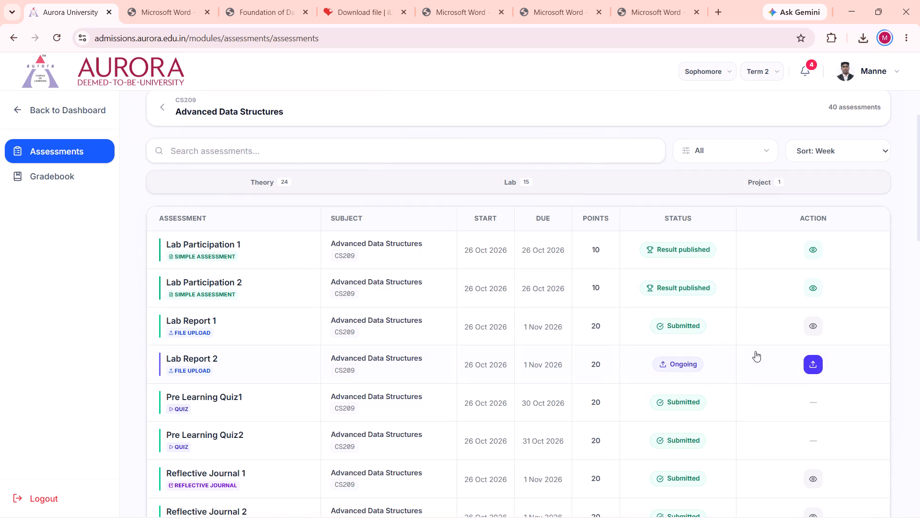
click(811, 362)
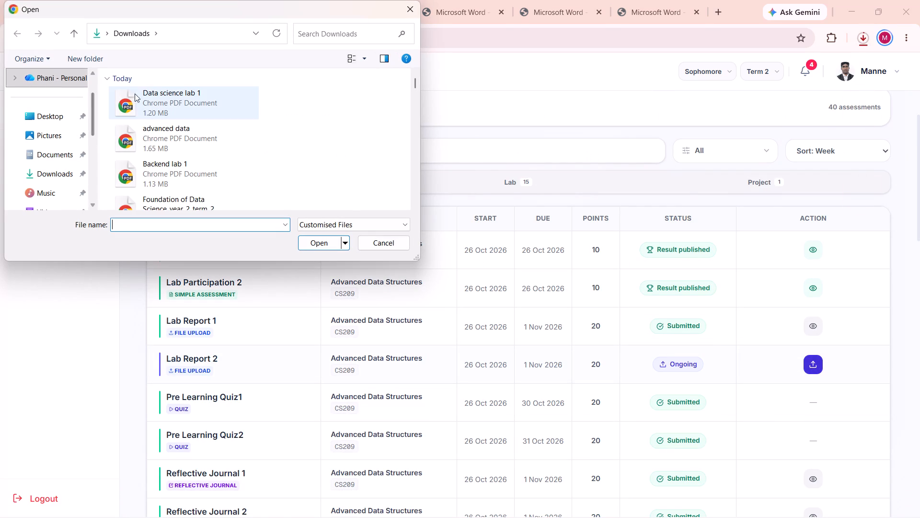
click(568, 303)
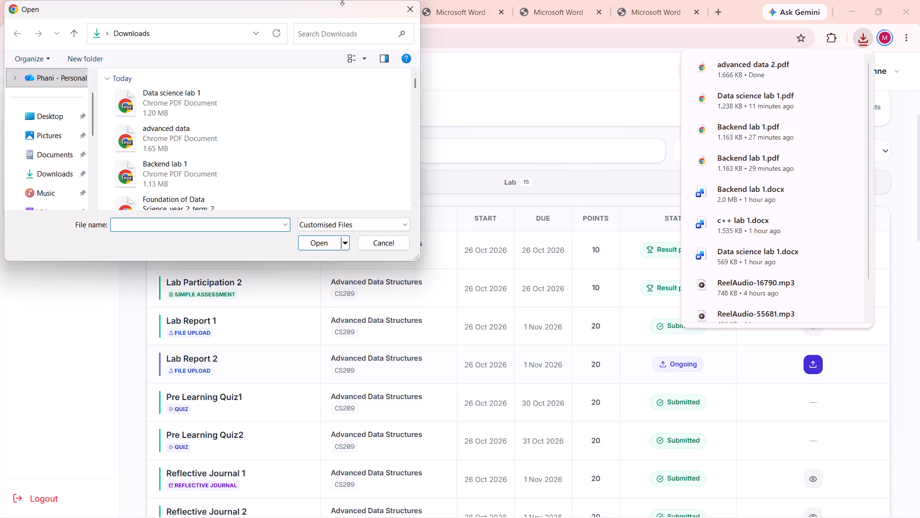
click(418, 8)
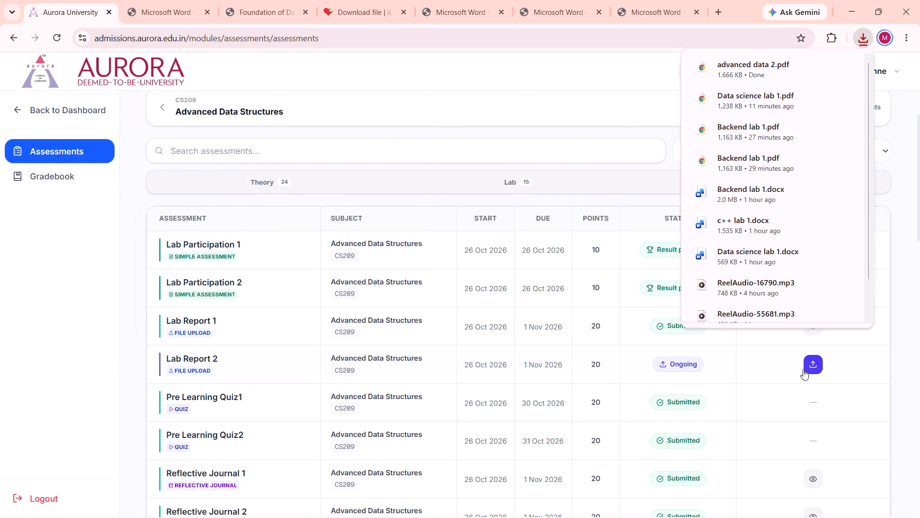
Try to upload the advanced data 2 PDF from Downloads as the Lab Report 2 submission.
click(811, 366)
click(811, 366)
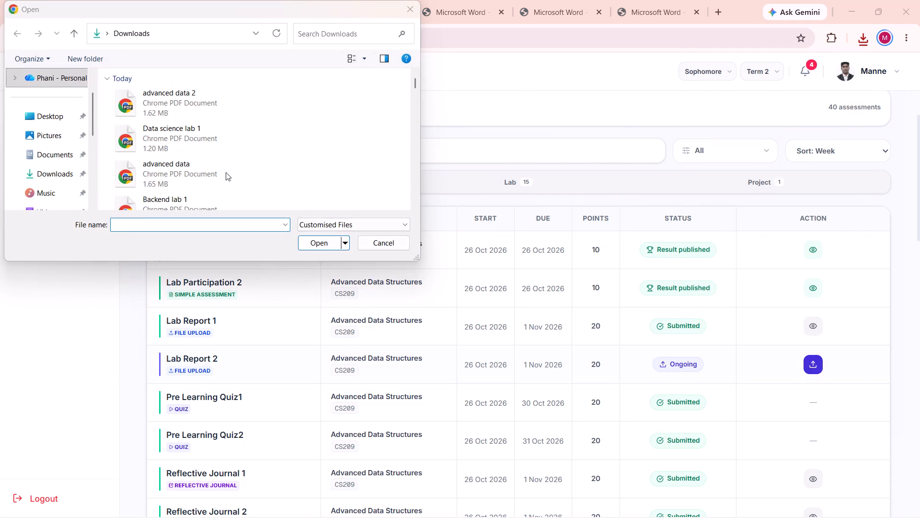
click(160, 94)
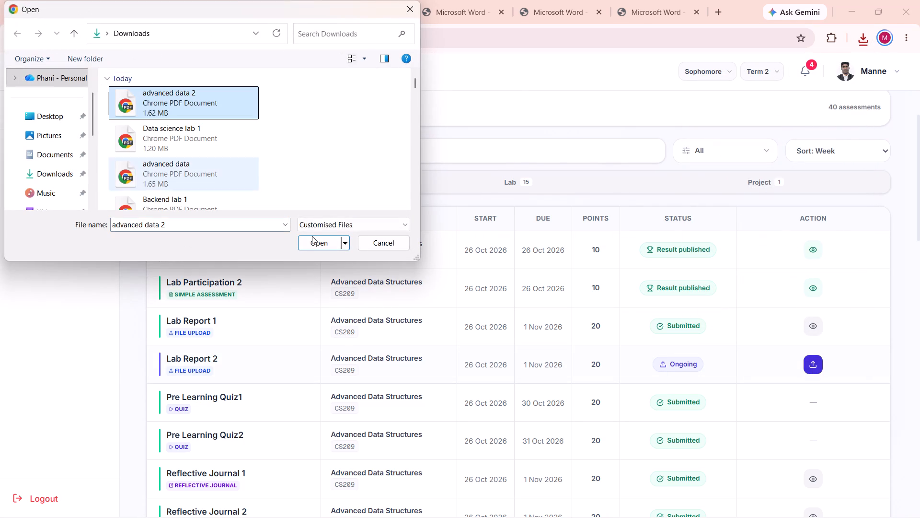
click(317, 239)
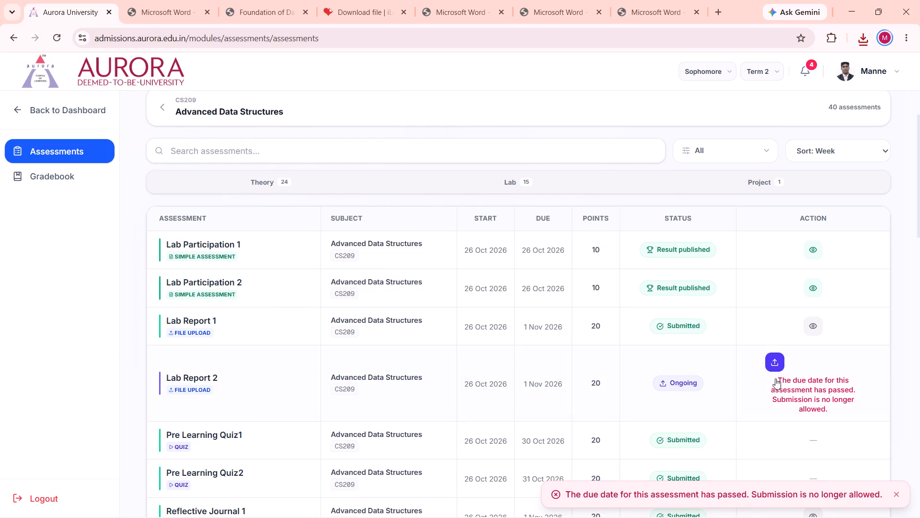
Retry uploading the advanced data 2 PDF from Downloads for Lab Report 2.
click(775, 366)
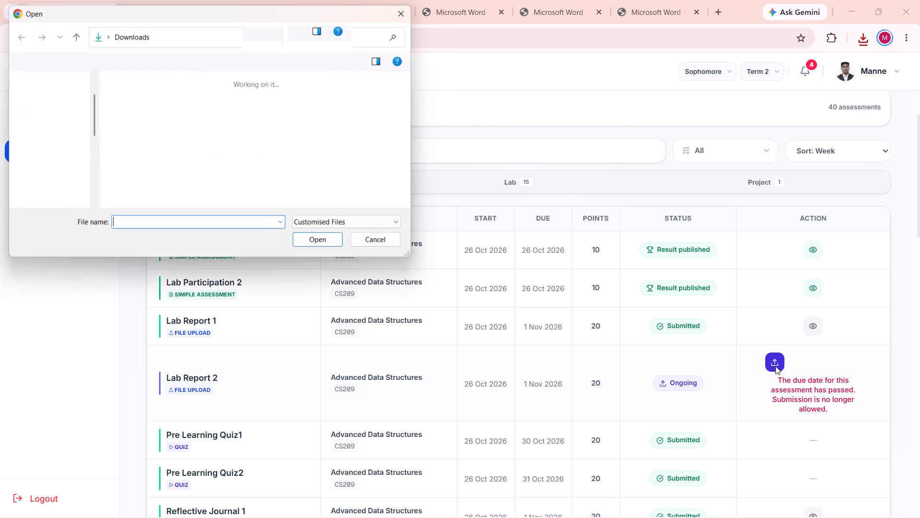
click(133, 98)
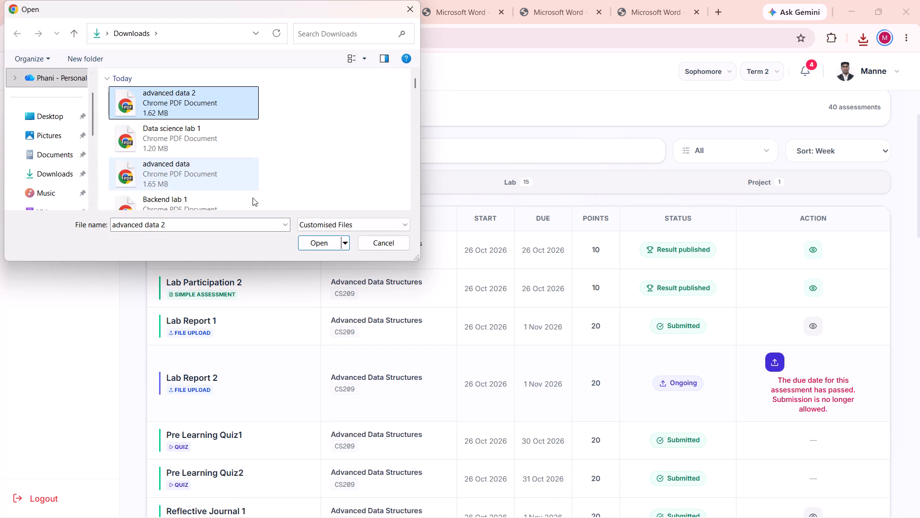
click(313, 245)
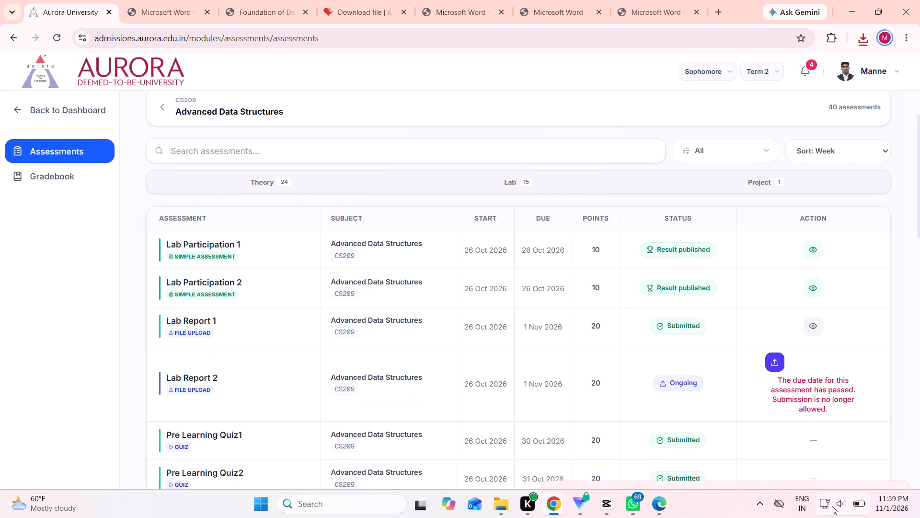
Check the Lab Report 2 assessment details, including its due date and time, and close them.
click(840, 517)
click(616, 406)
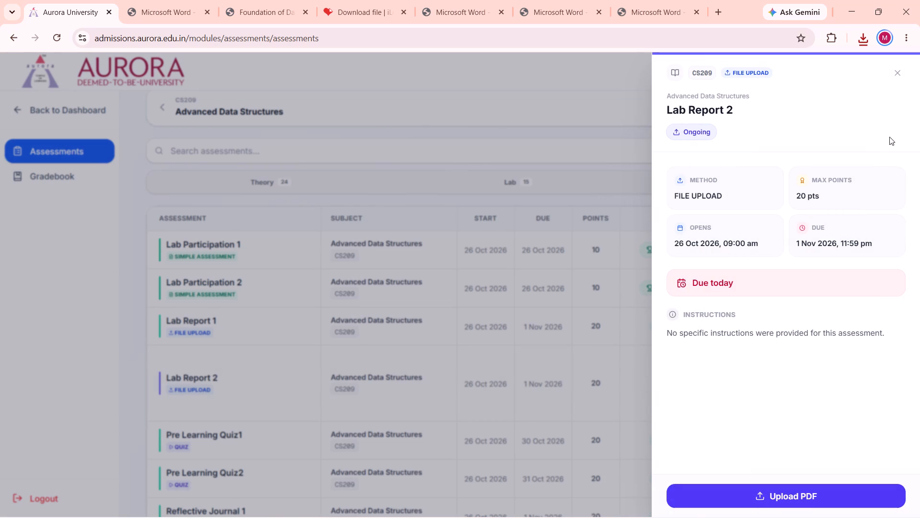
click(900, 72)
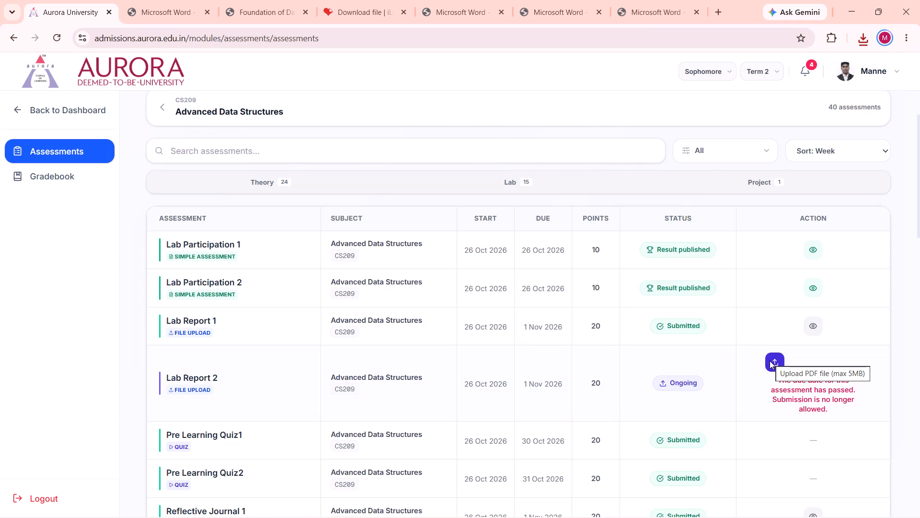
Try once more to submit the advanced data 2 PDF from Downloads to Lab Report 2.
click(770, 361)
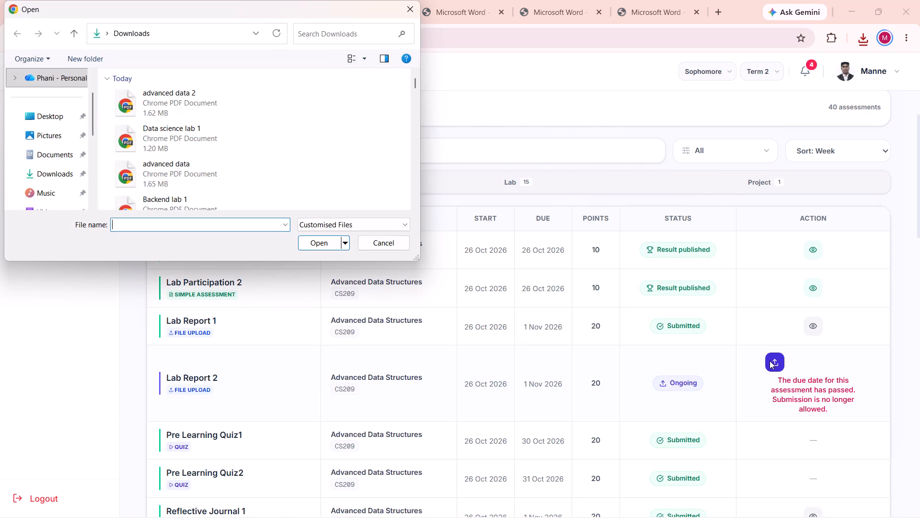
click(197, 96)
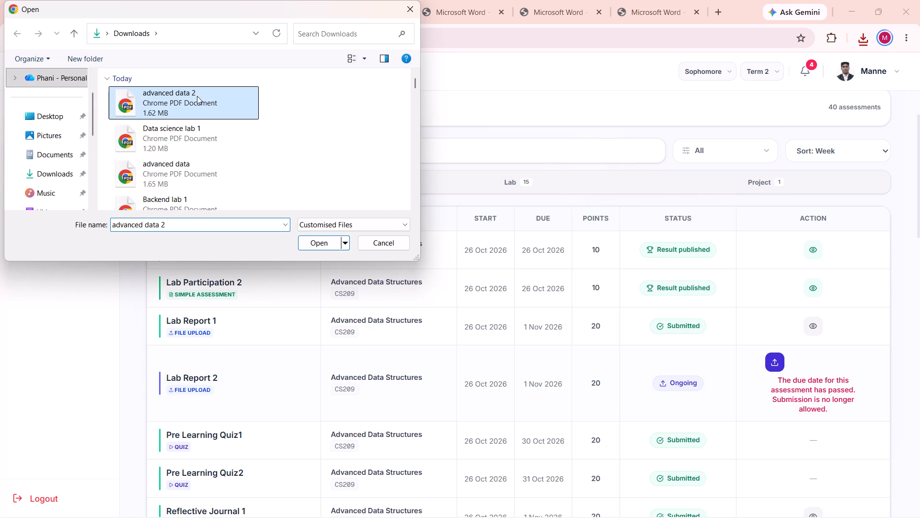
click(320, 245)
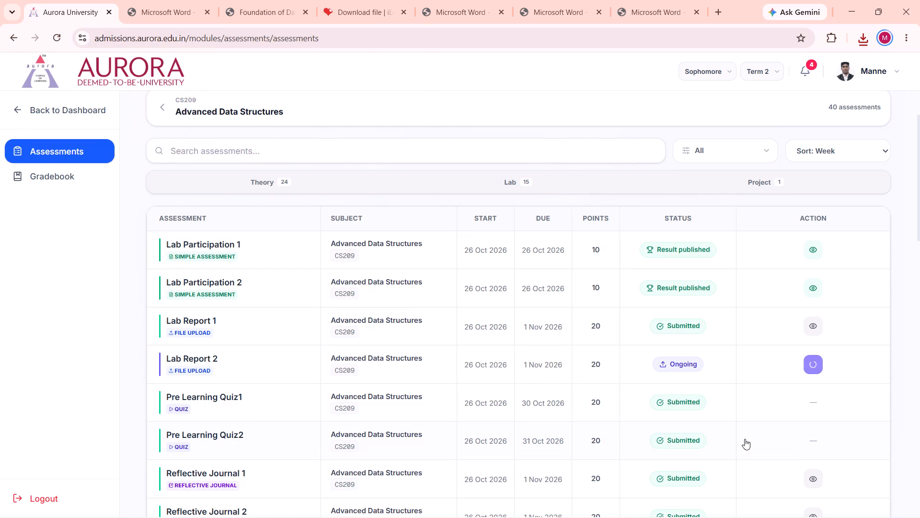
Leave the Advanced Data Structures assessments and return to the portal dashboard.
click(23, 105)
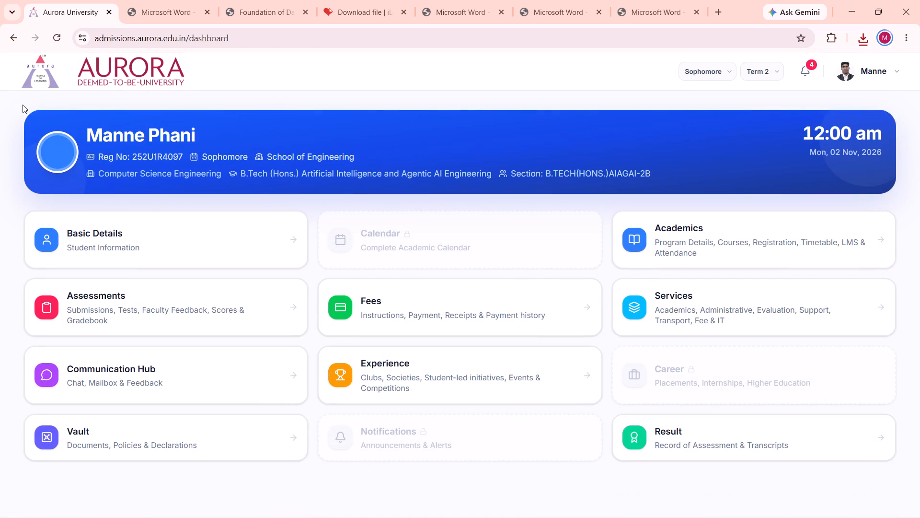
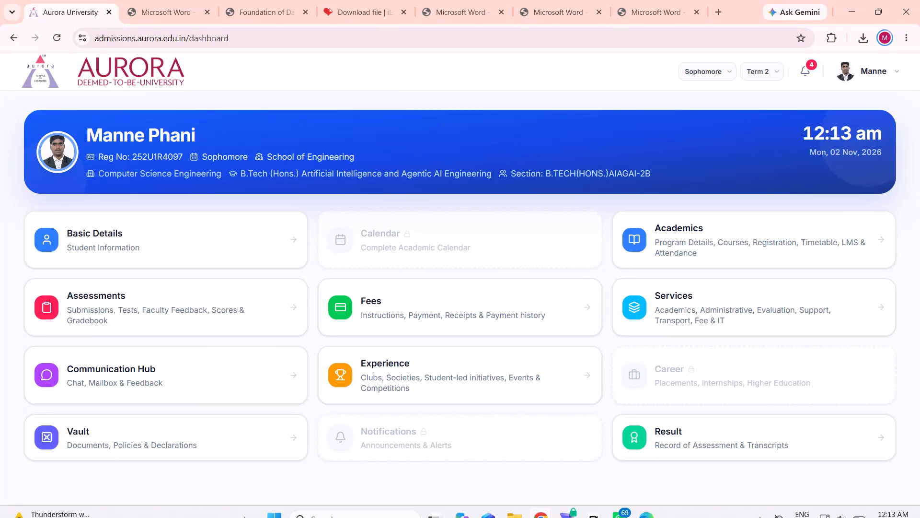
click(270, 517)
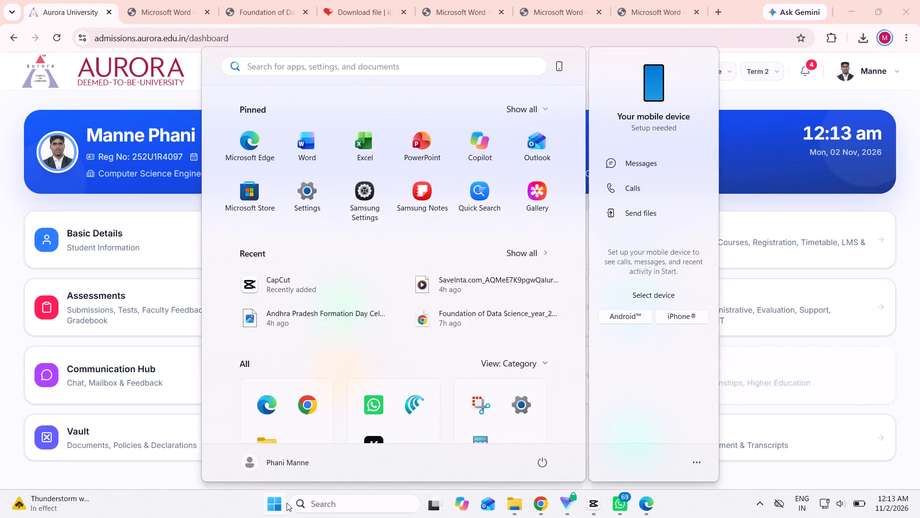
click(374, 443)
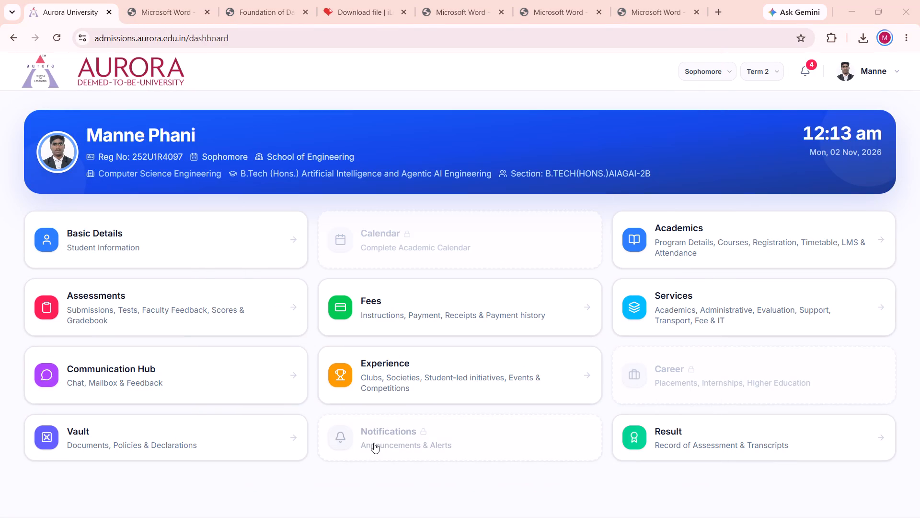